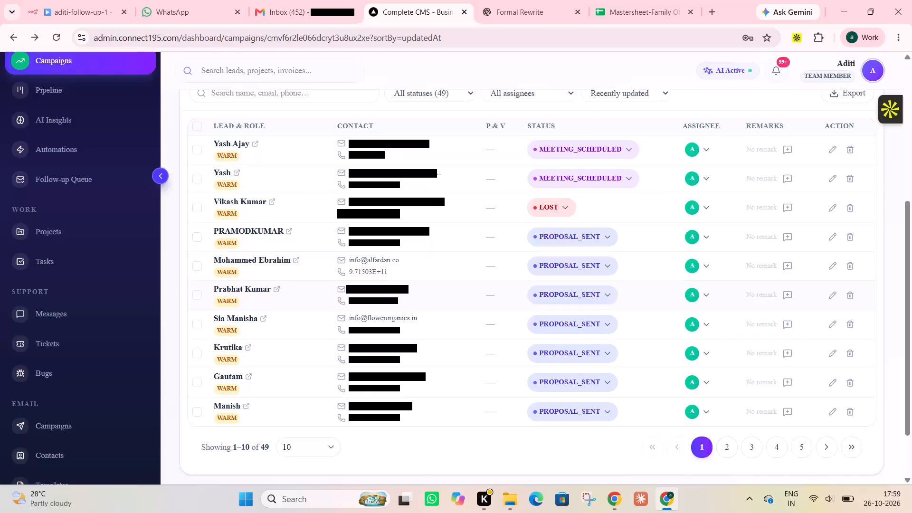
Look through the first page of the campaign's lead table, checking the leads' contact details, statuses and remarks.
scroll(371, 288, "right", 2)
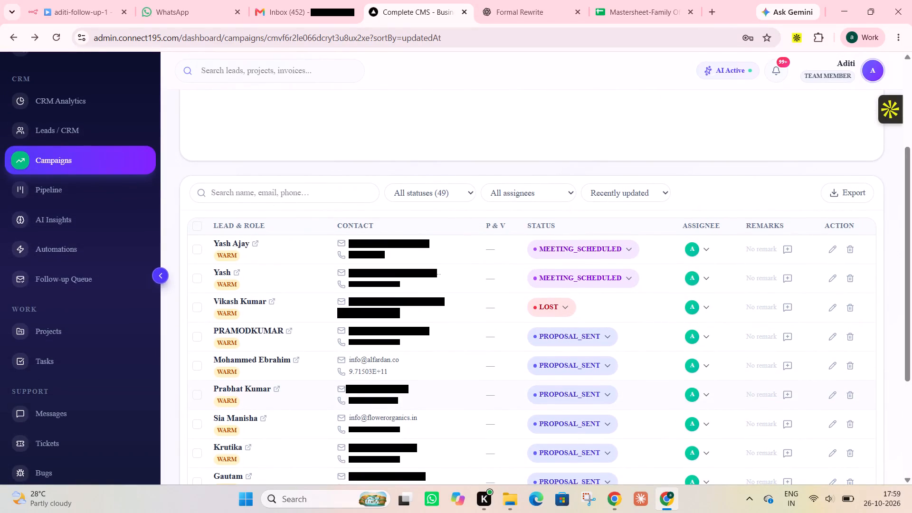
scroll(371, 288, "right", 2)
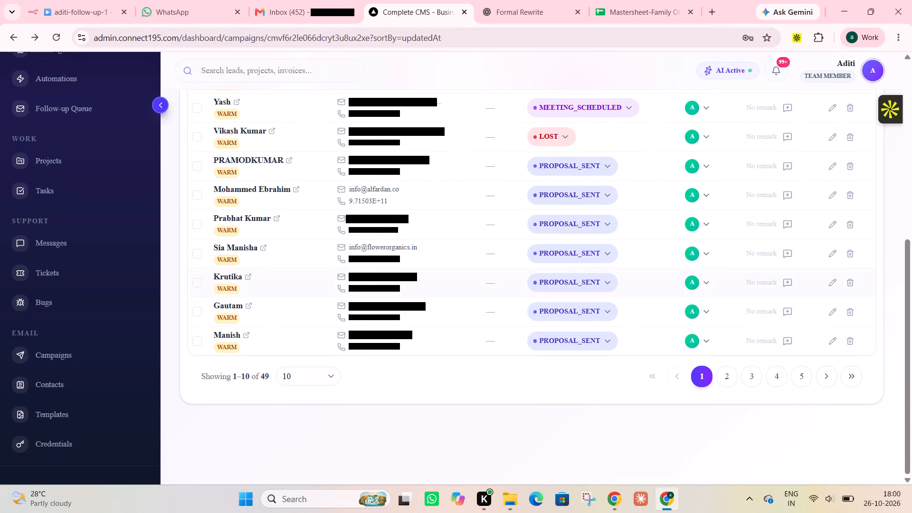
scroll(371, 288, "up", 5)
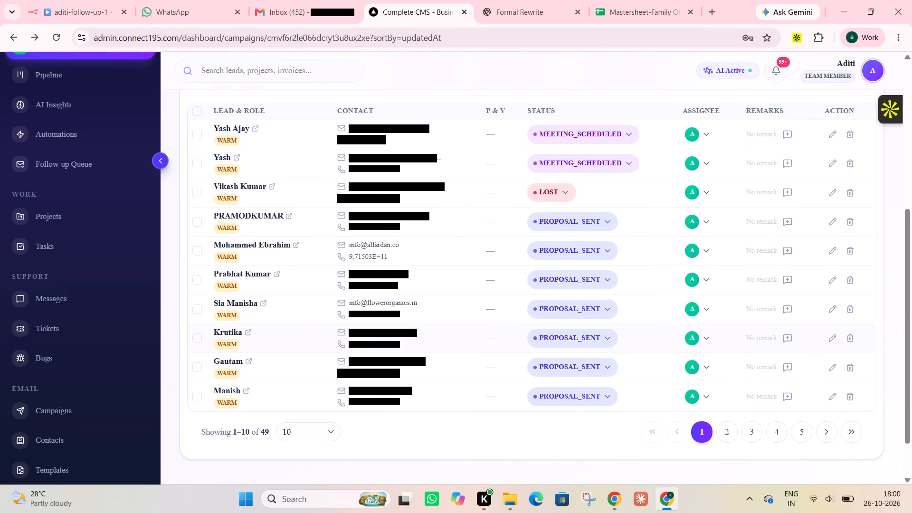
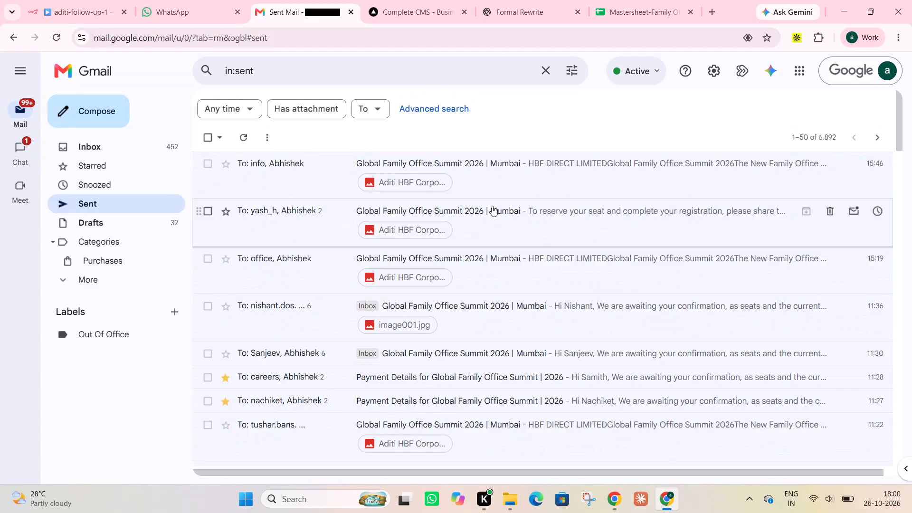
Switch from the Gmail sent mail to the CRM campaign and examine the first page of leads and their statuses.
left_click(438, 0)
scroll(439, 264, "down", 2)
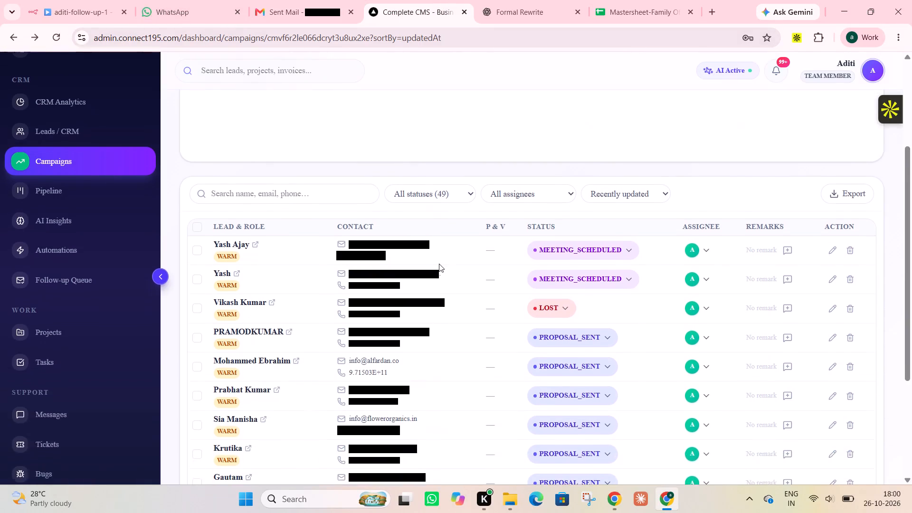
scroll(439, 264, "down", 4)
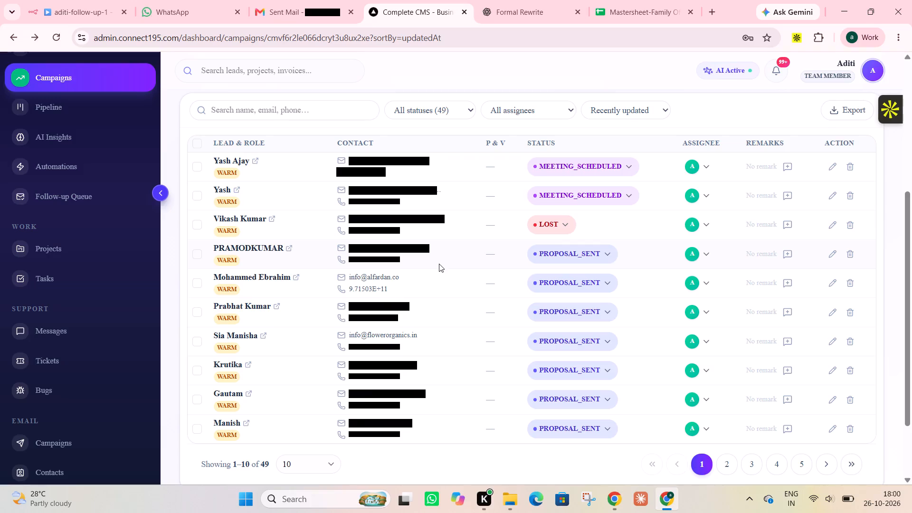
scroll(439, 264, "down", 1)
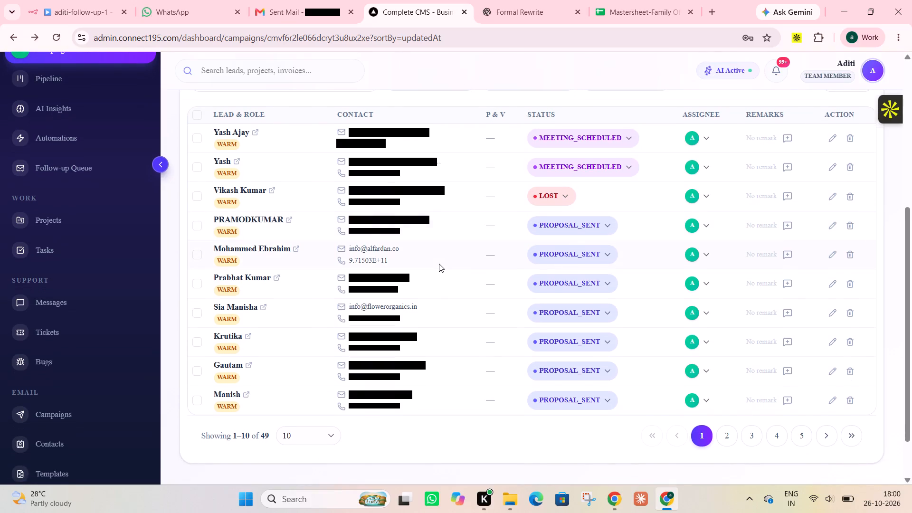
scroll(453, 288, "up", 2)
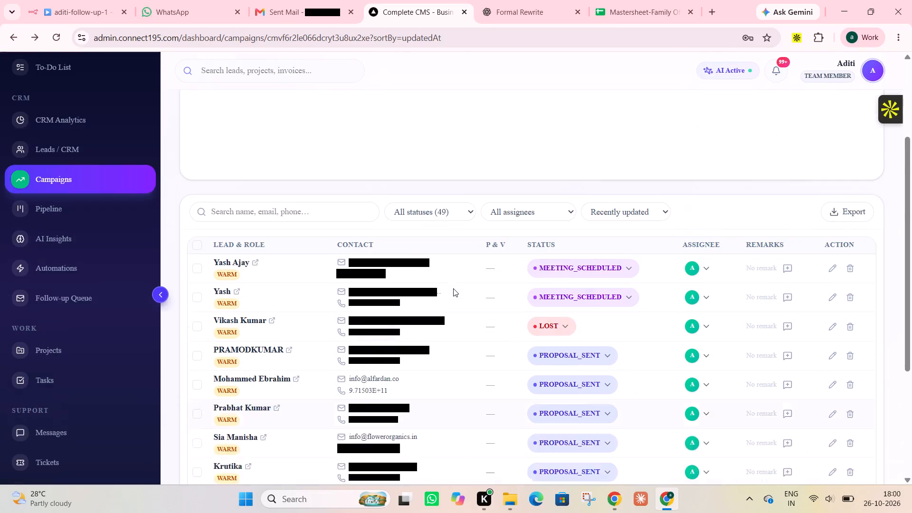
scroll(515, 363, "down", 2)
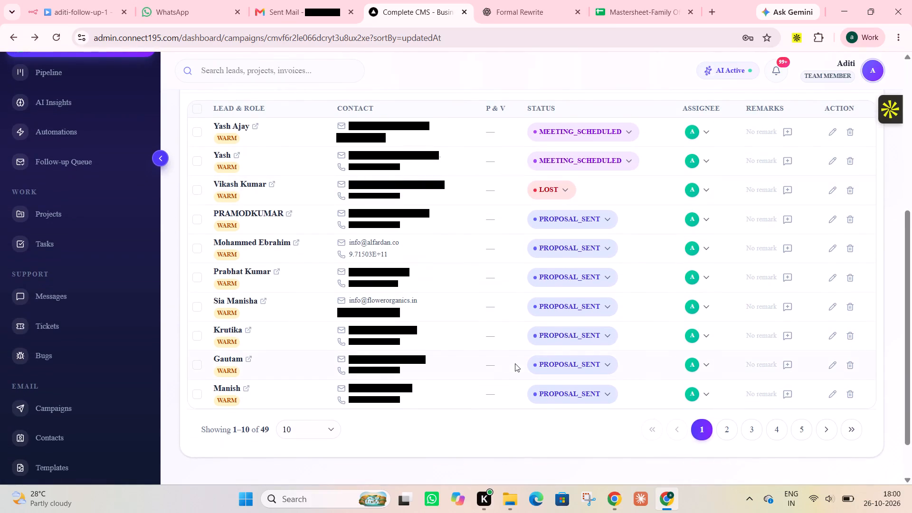
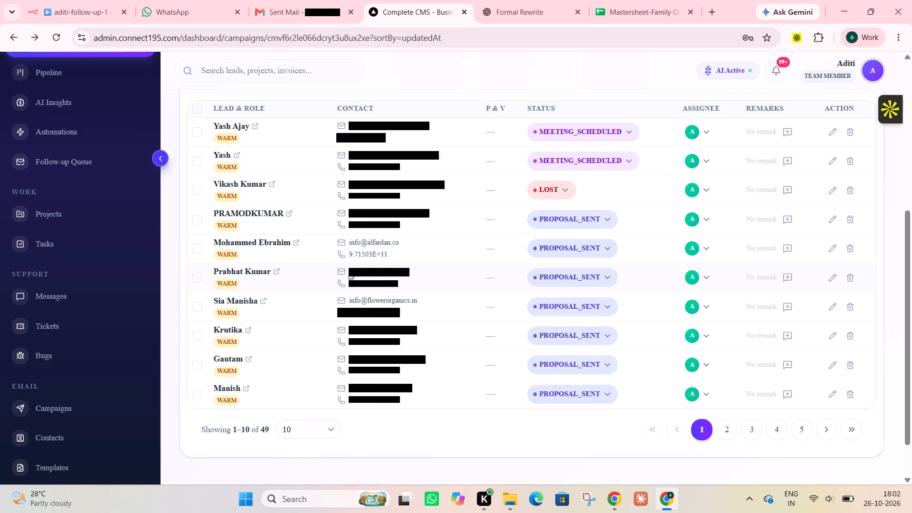
left_click_drag(349, 272, 413, 267)
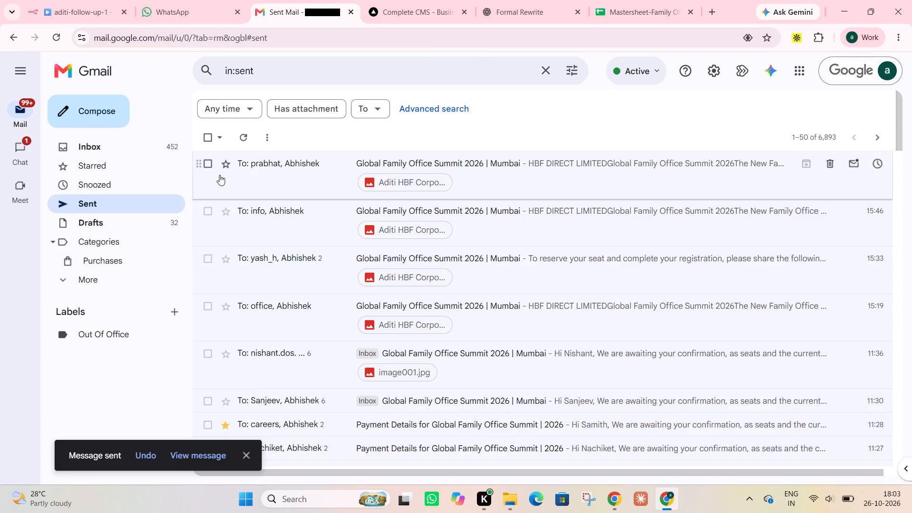
Switch from Gmail back to the CRM campaign's lead table.
left_click(380, 3)
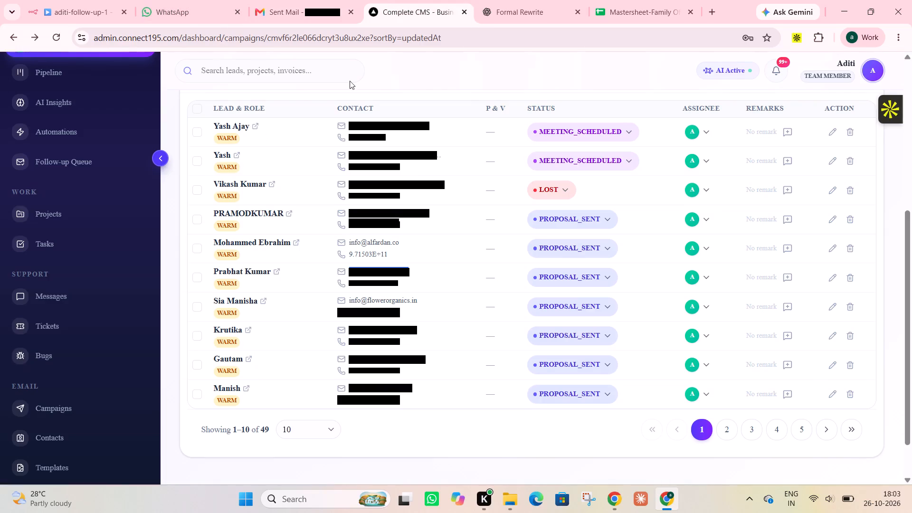
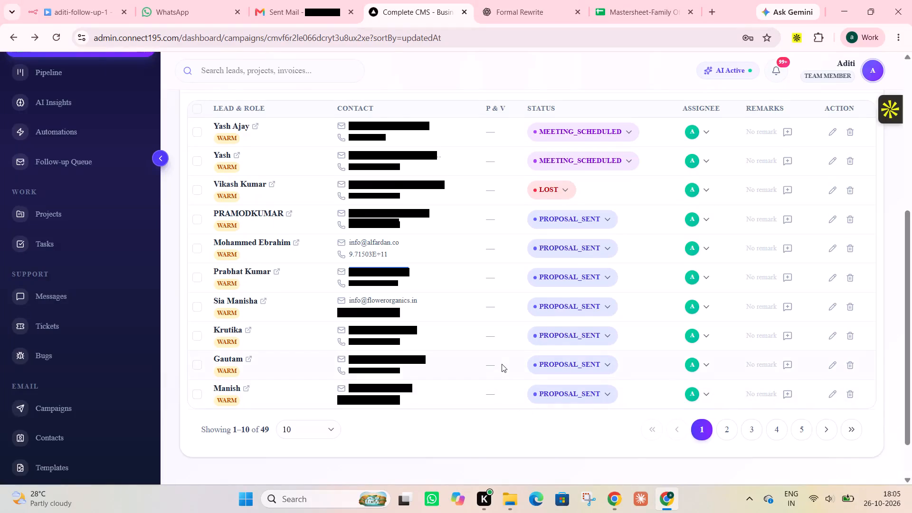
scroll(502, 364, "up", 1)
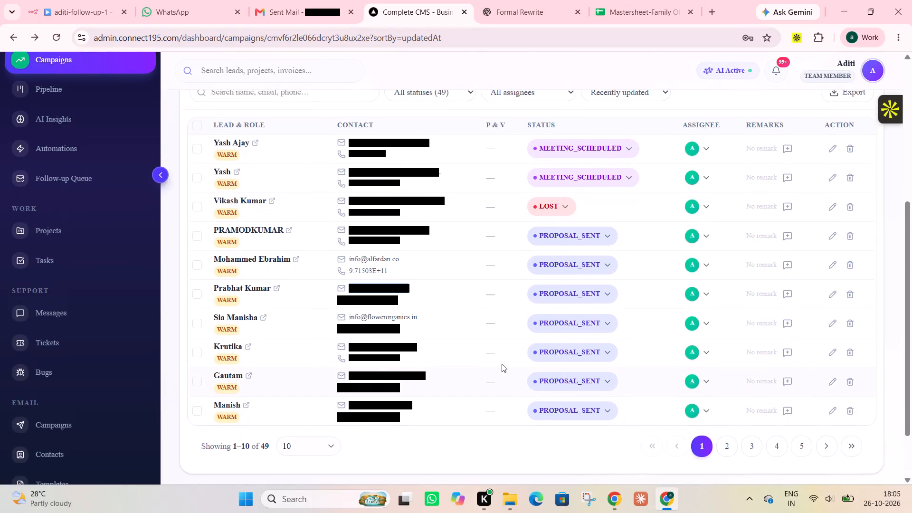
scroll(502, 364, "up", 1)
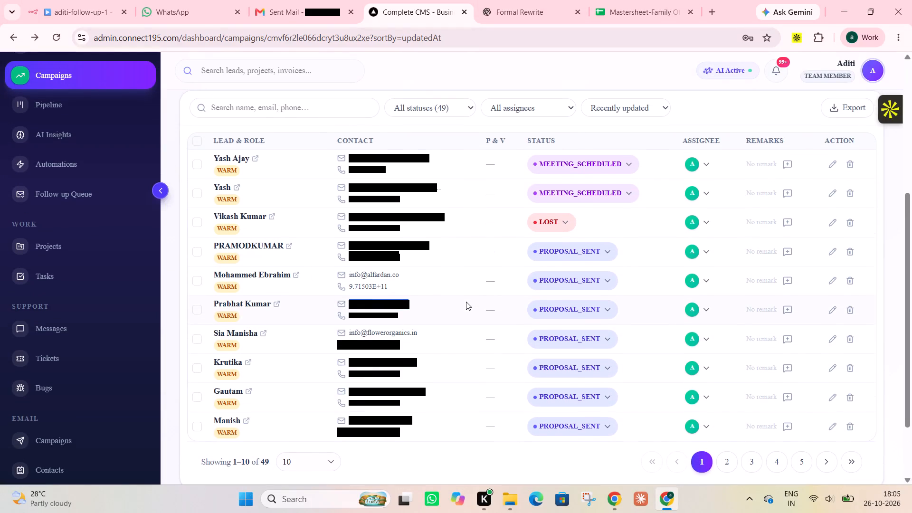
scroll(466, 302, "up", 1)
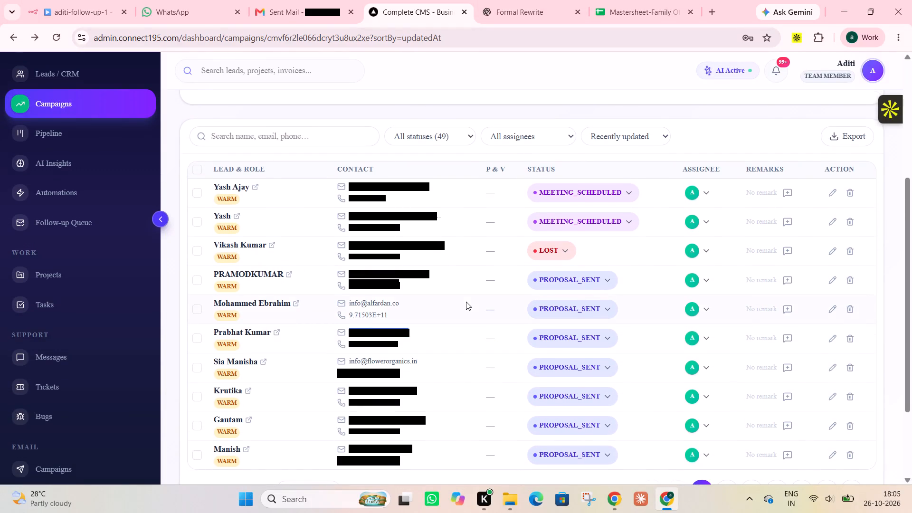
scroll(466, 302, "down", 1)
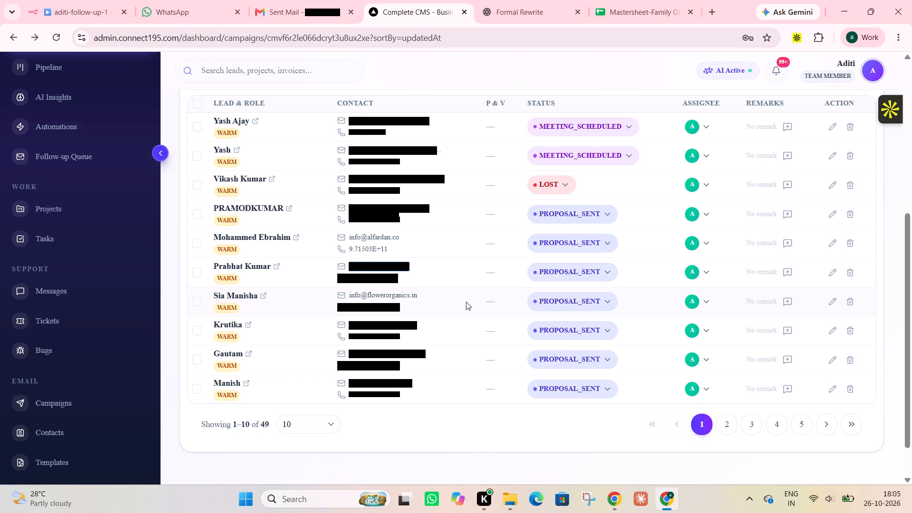
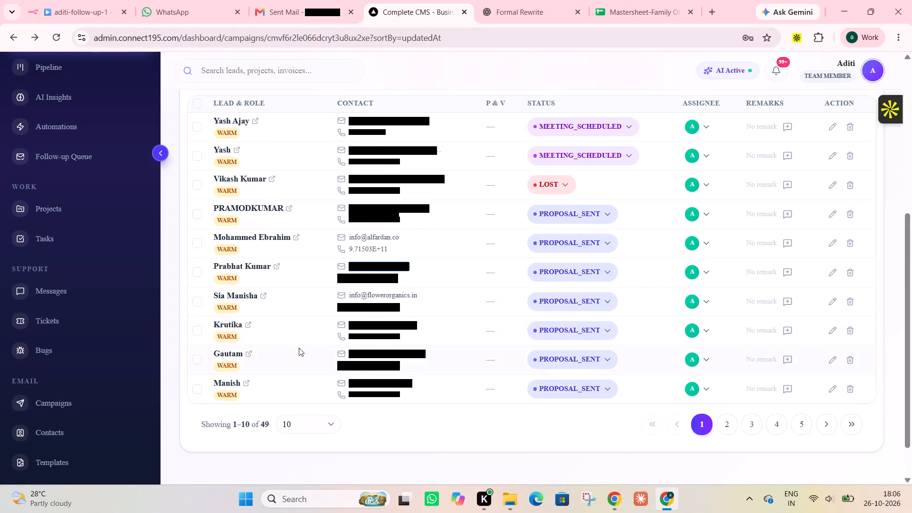
left_click(250, 354)
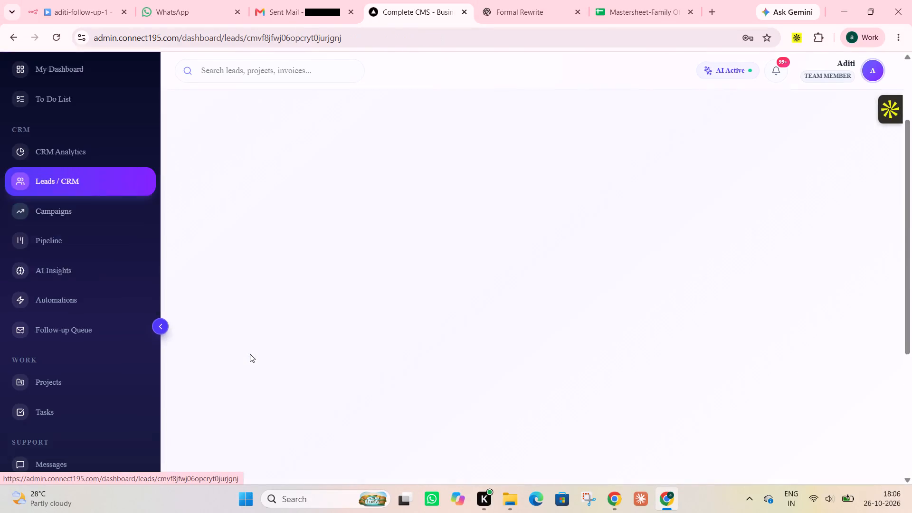
scroll(343, 287, "down", 2)
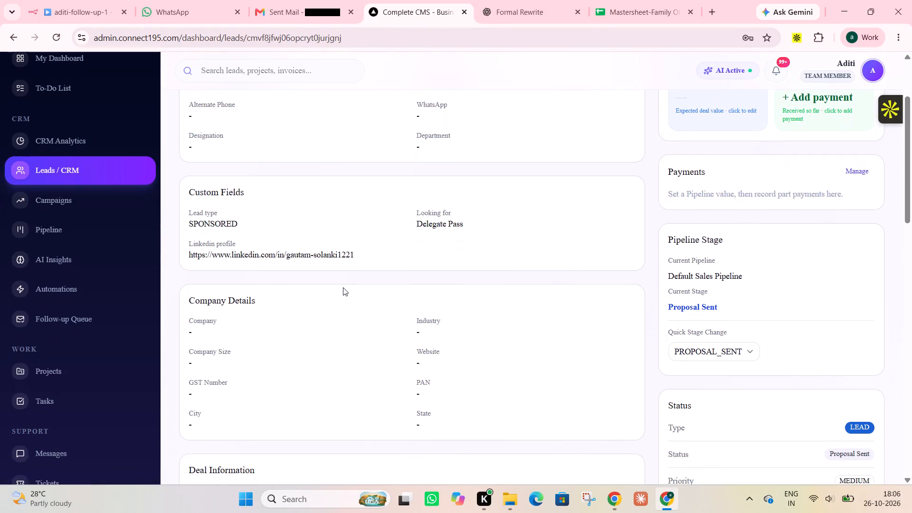
scroll(343, 287, "down", 2)
scroll(343, 287, "up", 2)
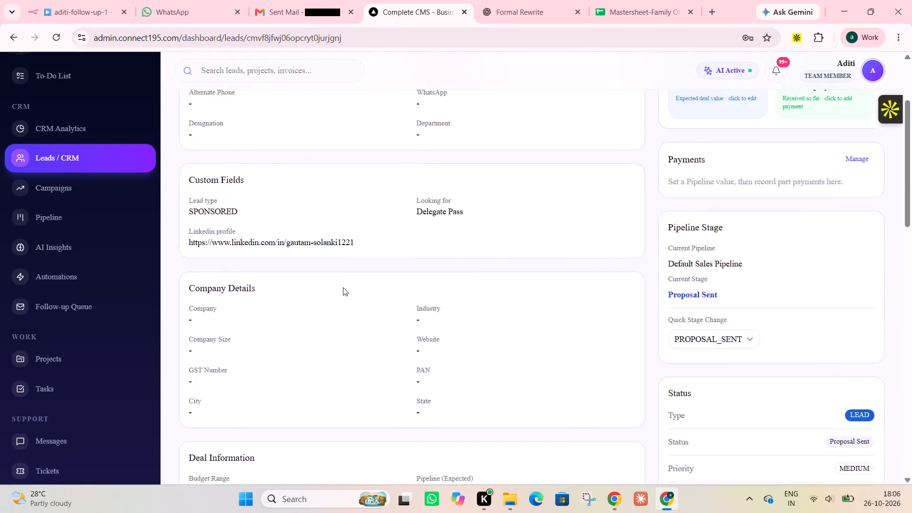
scroll(343, 287, "up", 2)
scroll(343, 287, "down", 3)
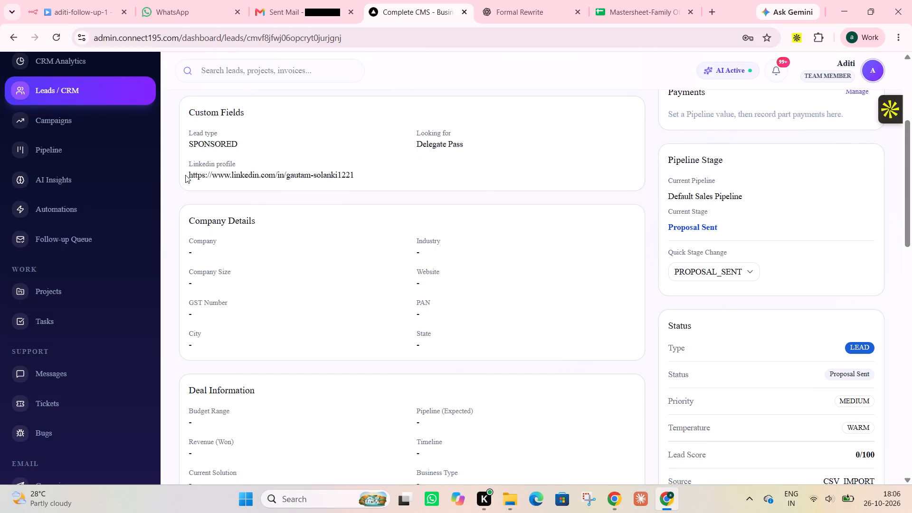
left_click_drag(185, 175, 380, 177)
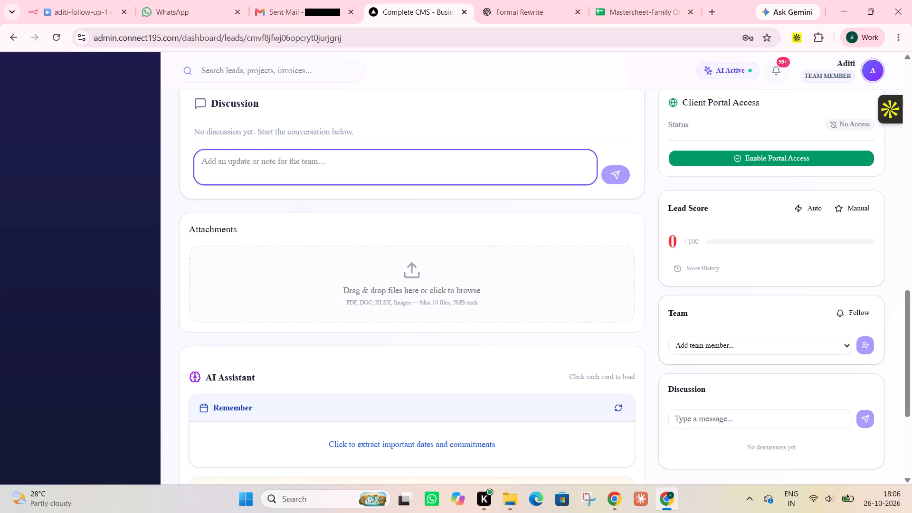
type("Would let")
key("space")
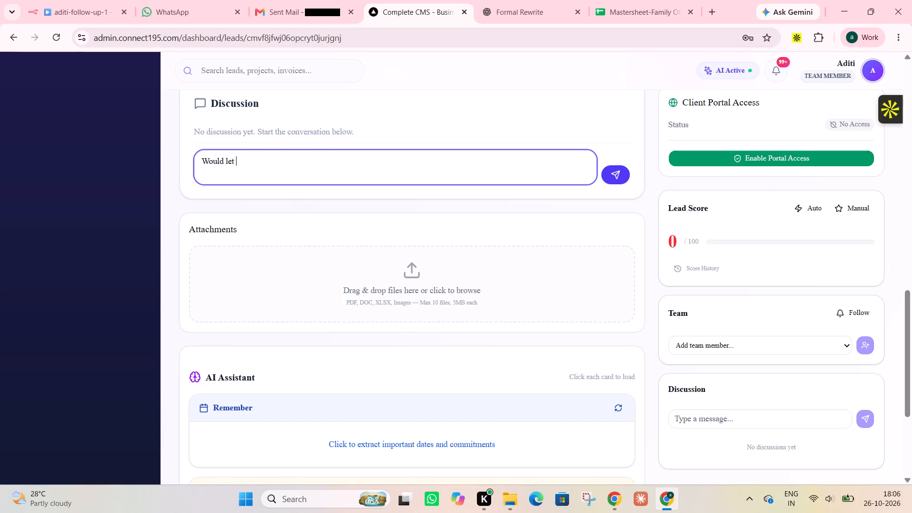
type("know")
key("Return")
left_click(620, 176)
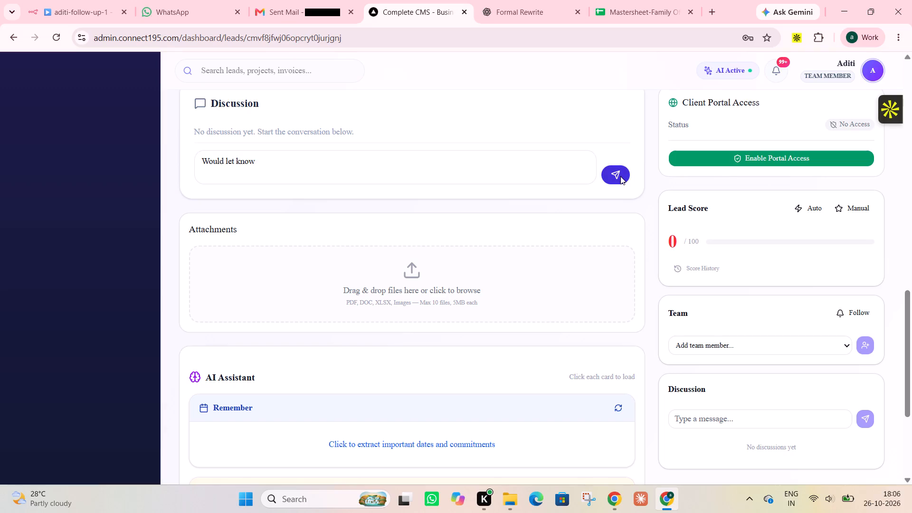
Return to the campaign's lead list and open page 2 to review the leads and their statuses.
scroll(410, 201, "up", 3)
scroll(300, 180, "up", 4)
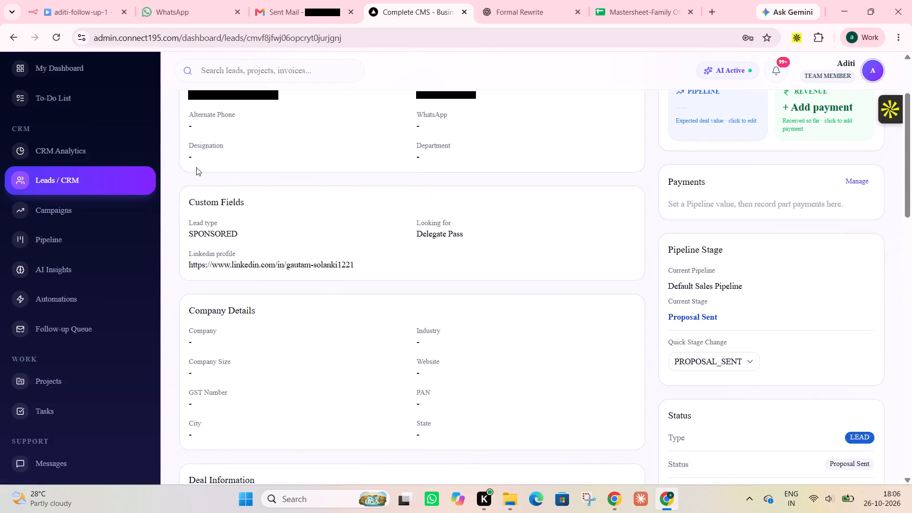
scroll(215, 138, "up", 4)
left_click(188, 131)
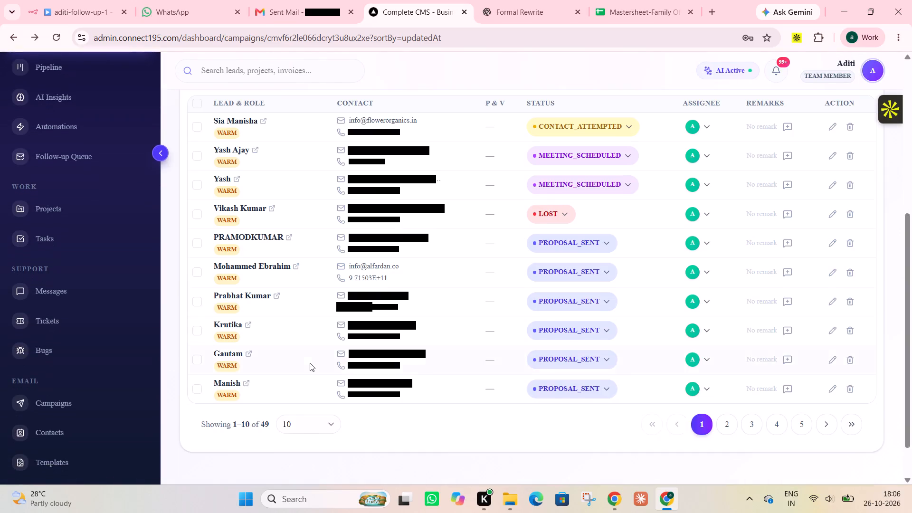
scroll(310, 363, "down", 1)
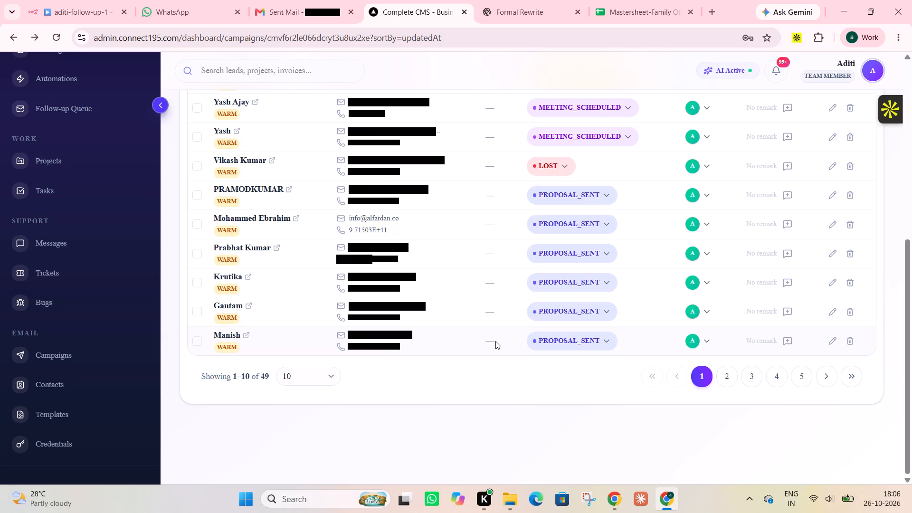
left_click(728, 375)
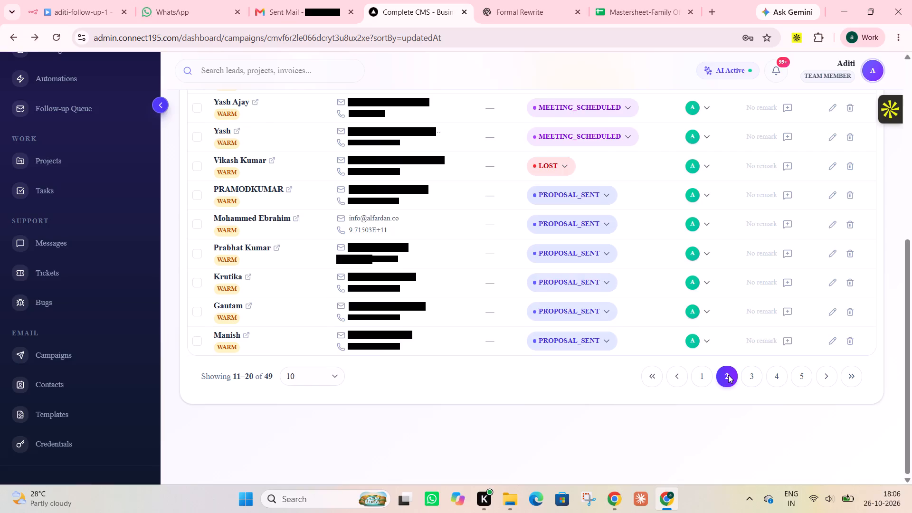
scroll(548, 231, "up", 2)
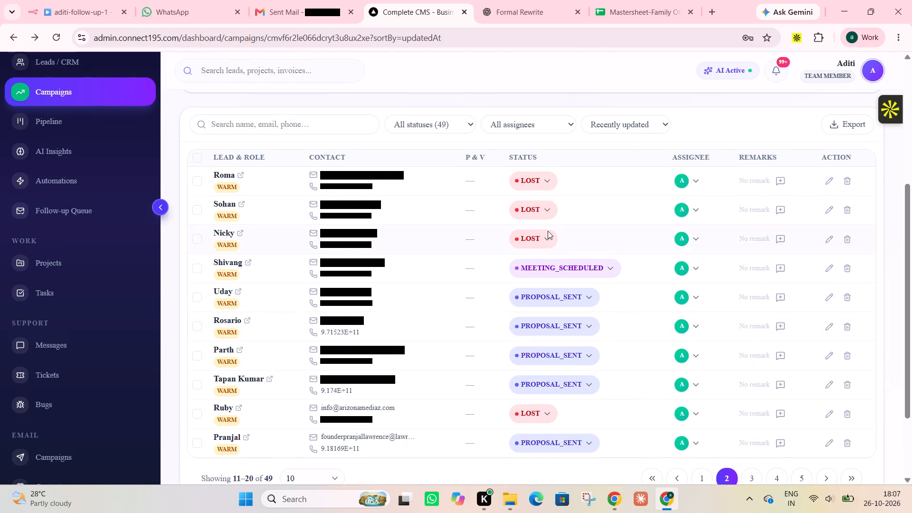
scroll(548, 231, "down", 2)
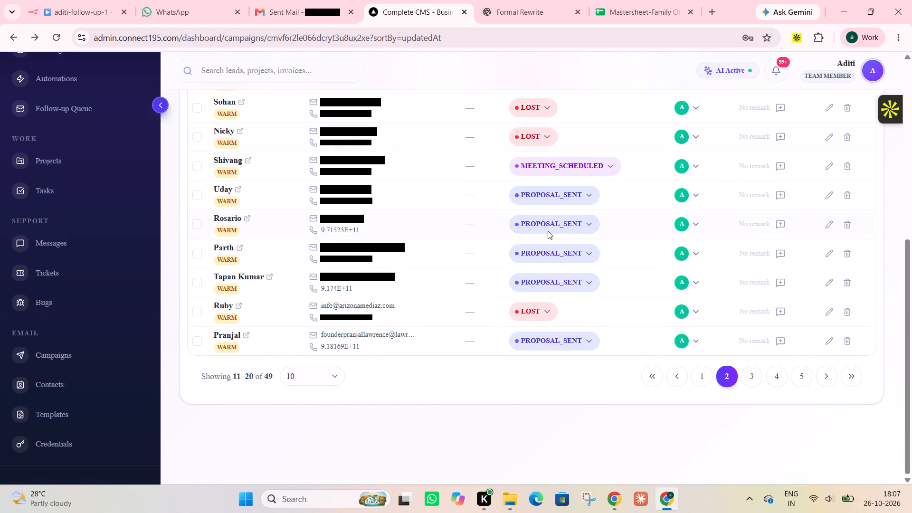
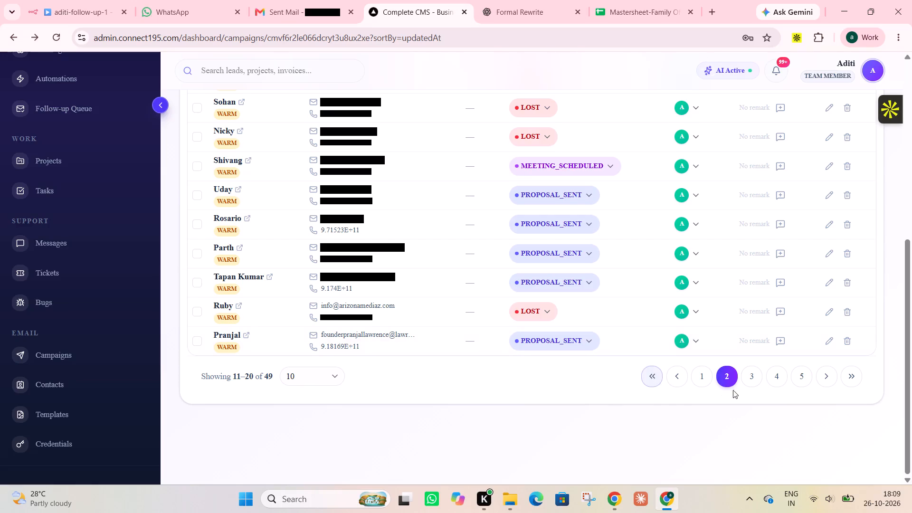
Open page 3 of the campaign's lead list and review the leads and their statuses.
left_click(752, 374)
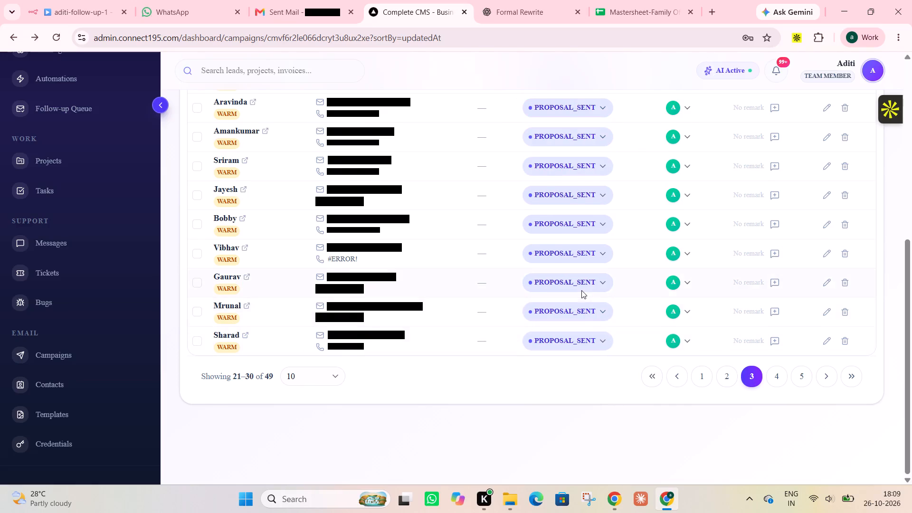
scroll(581, 290, "up", 2)
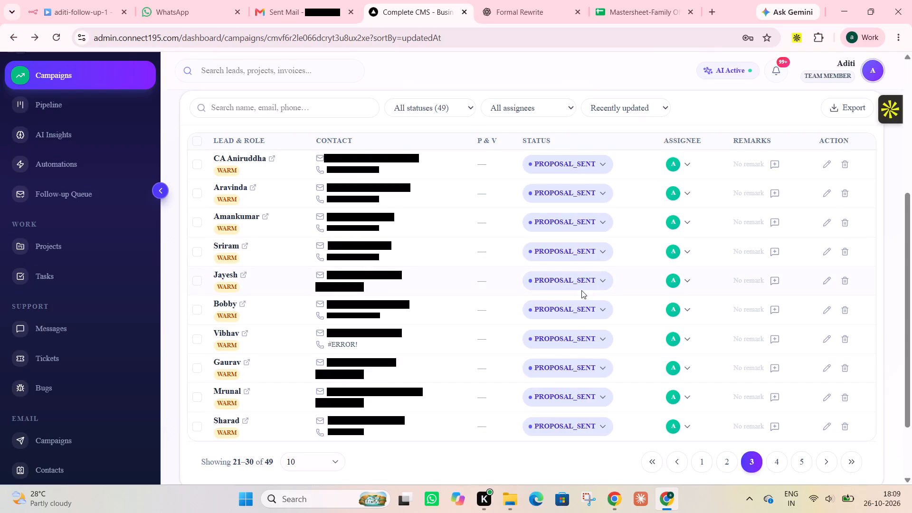
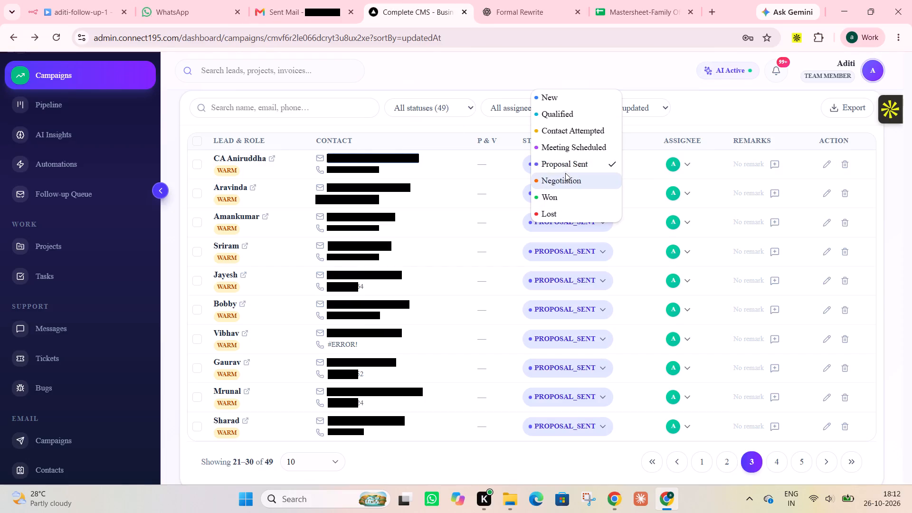
left_click(565, 150)
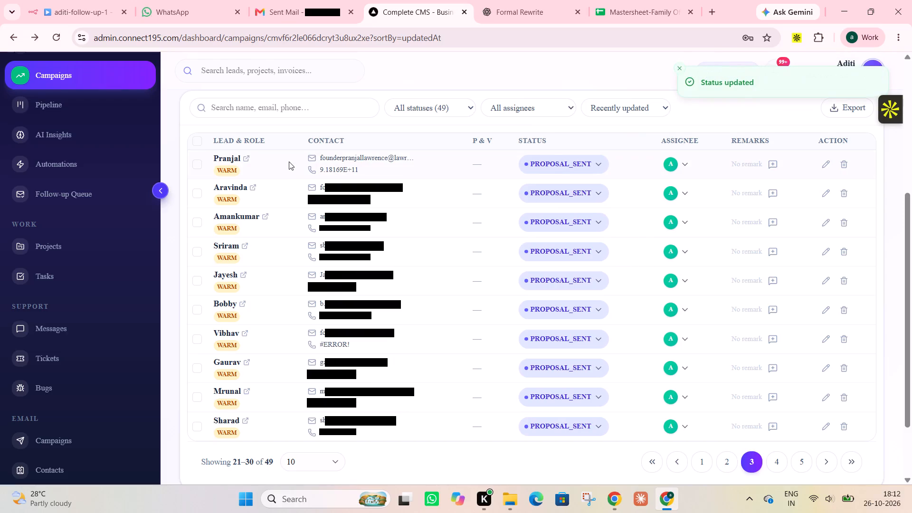
Search the campaign's lead list for "ani".
scroll(746, 132, "up", 2)
left_click(747, 78)
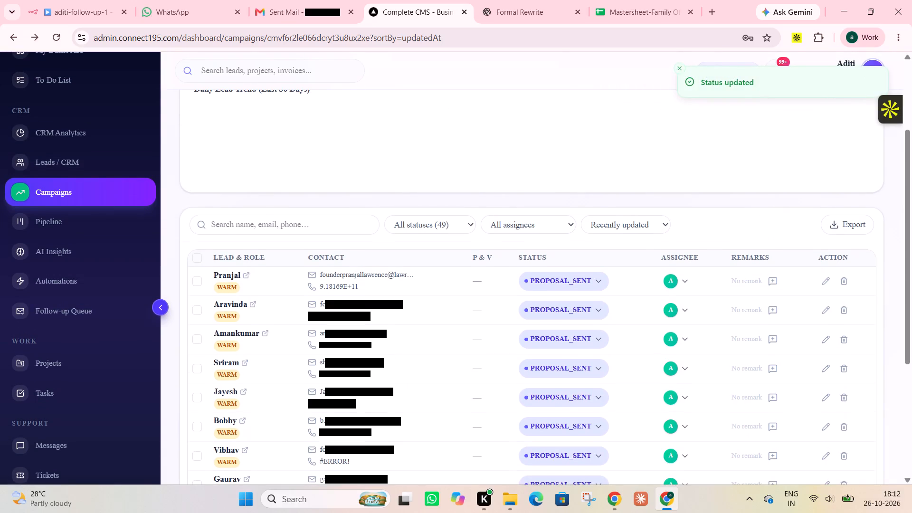
left_click(692, 80)
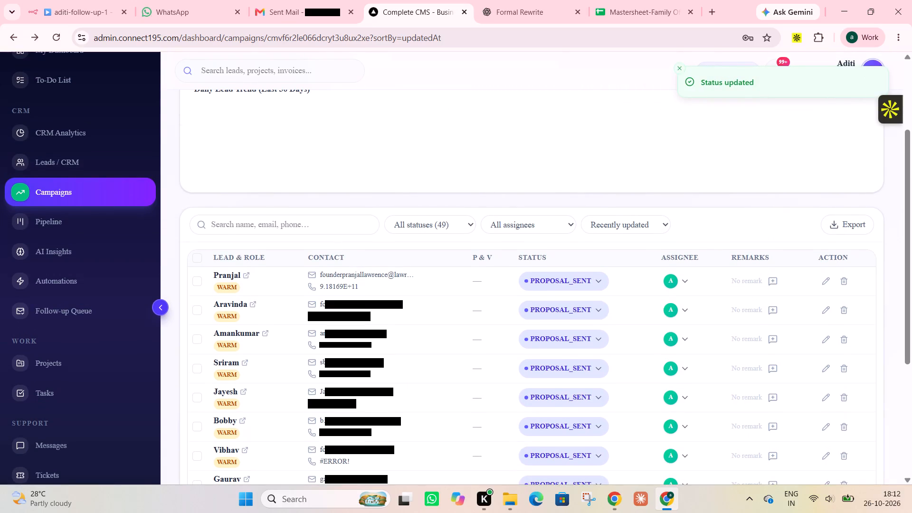
left_click(325, 219)
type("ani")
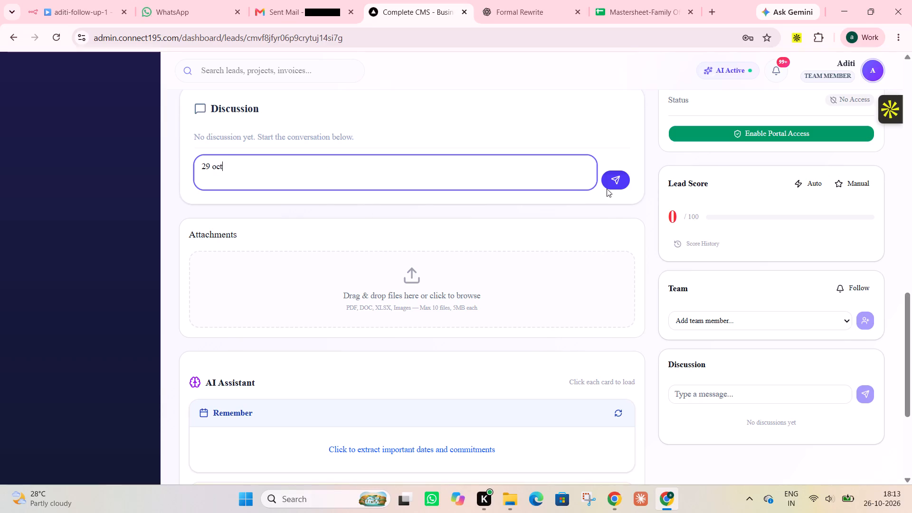
left_click(614, 188)
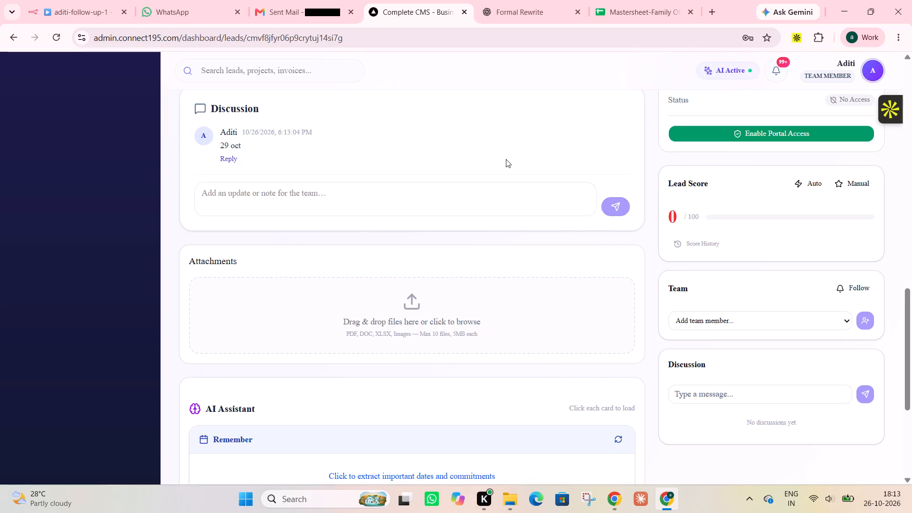
Return to the campaign's lead list and clear the lead search.
scroll(310, 146, "up", 4)
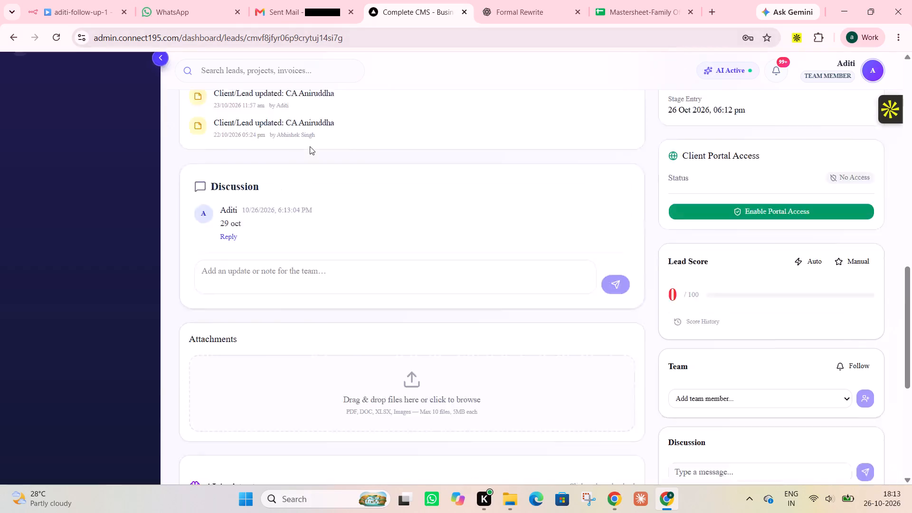
scroll(310, 146, "up", 8)
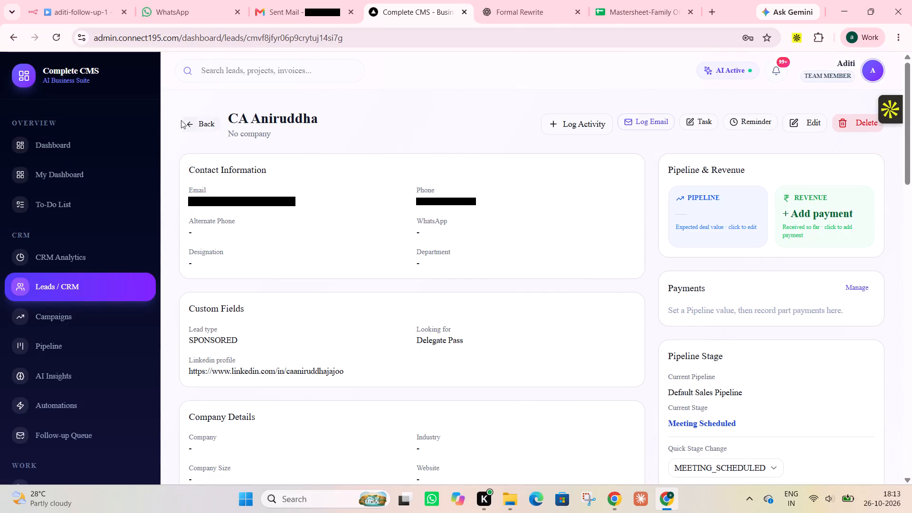
left_click_drag(178, 121, 191, 126)
left_click(191, 126)
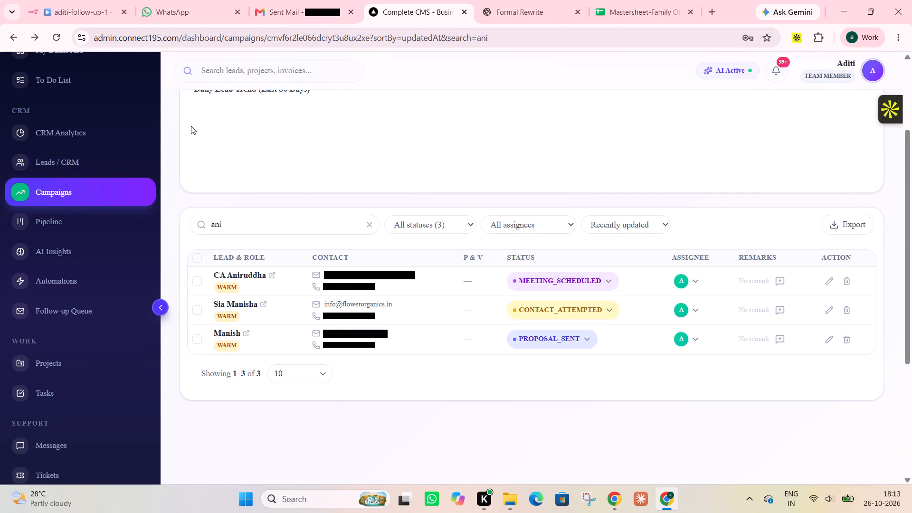
left_click(369, 226)
Review the leads and their statuses on pages 3 and 2 of the campaign list, then return to page 3.
scroll(369, 226, "down", 1)
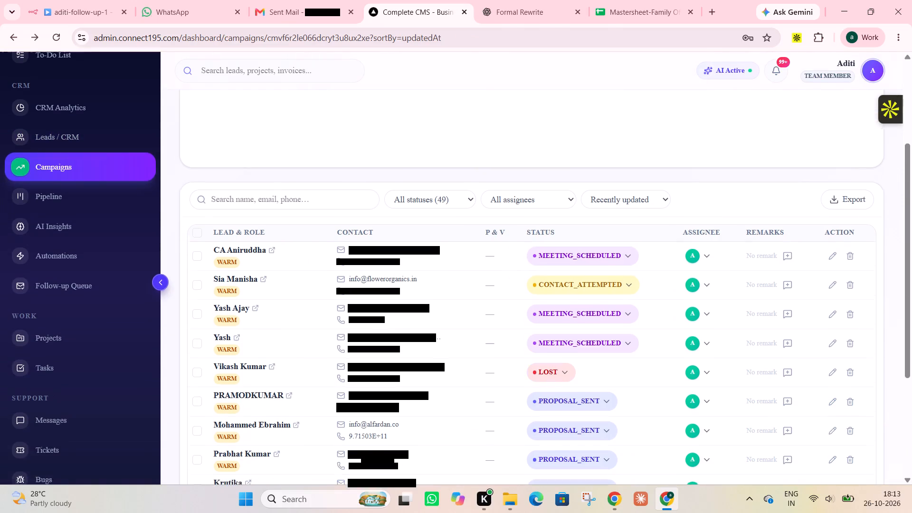
scroll(369, 226, "down", 5)
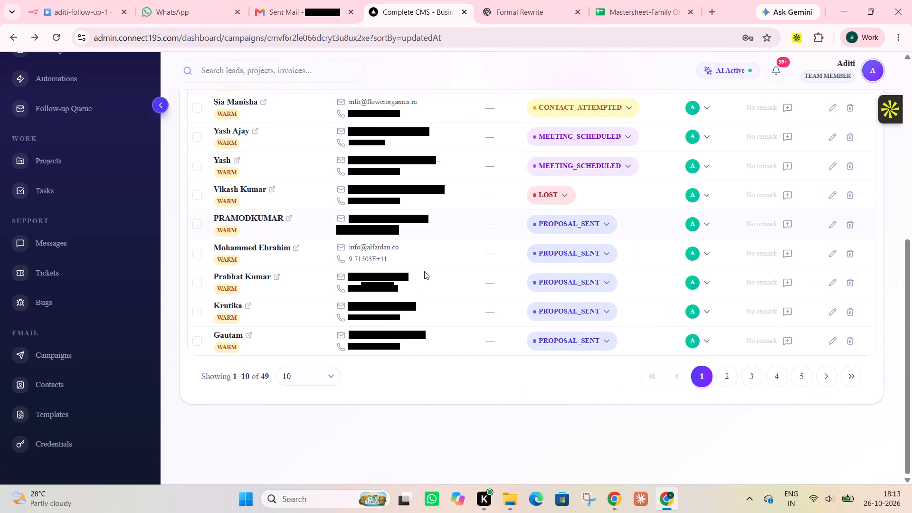
left_click(752, 376)
scroll(557, 299, "up", 1)
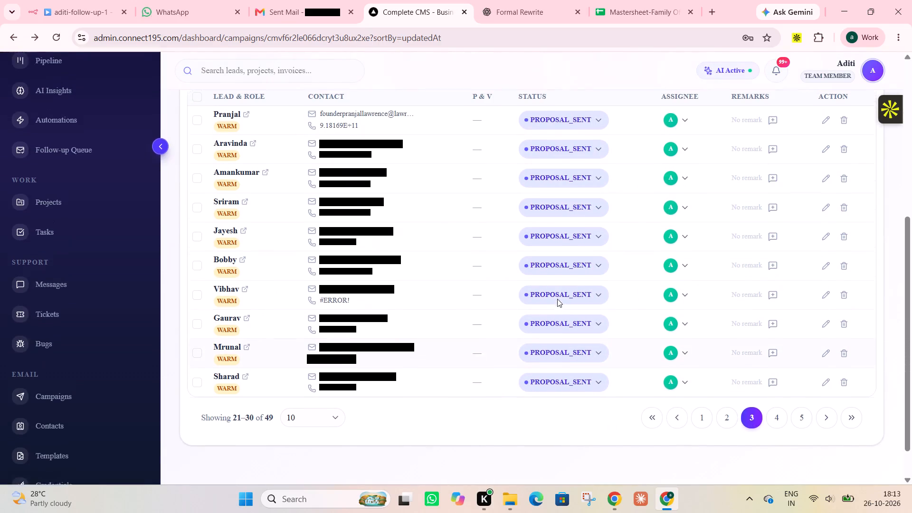
scroll(557, 299, "up", 1)
left_click(723, 417)
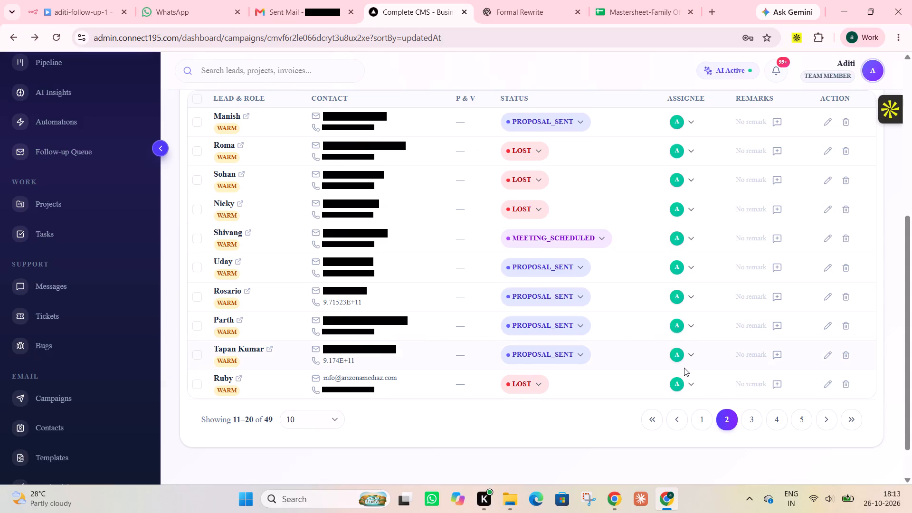
left_click(751, 426)
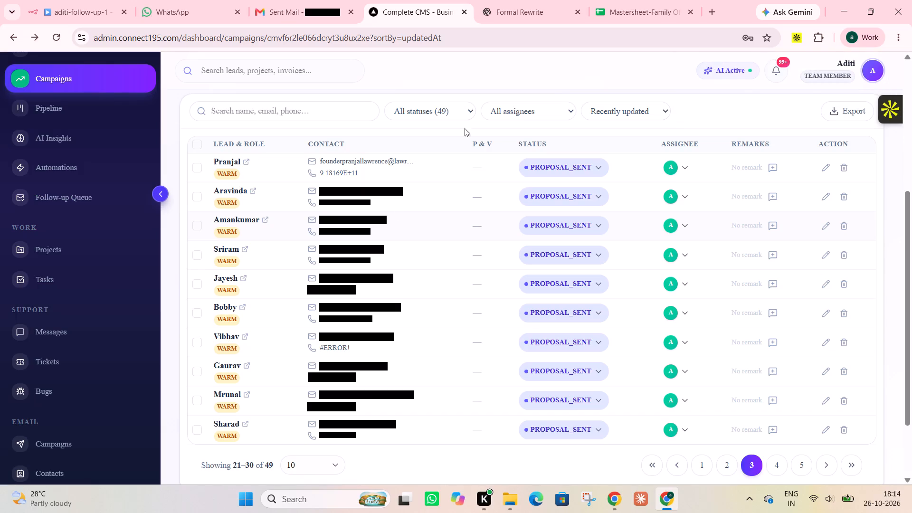
Open the Linkedin-family-office-leads campaign from the newest "Added to campaign" notification.
left_click(777, 66)
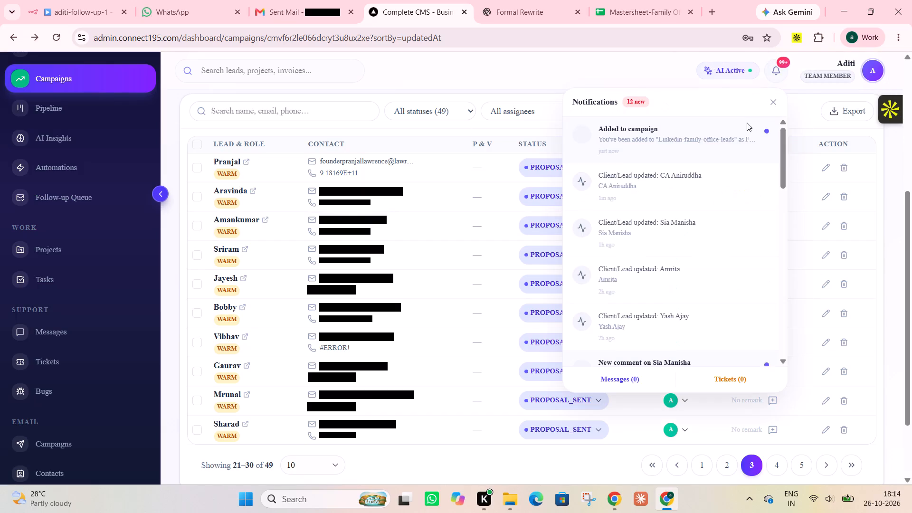
left_click(722, 142)
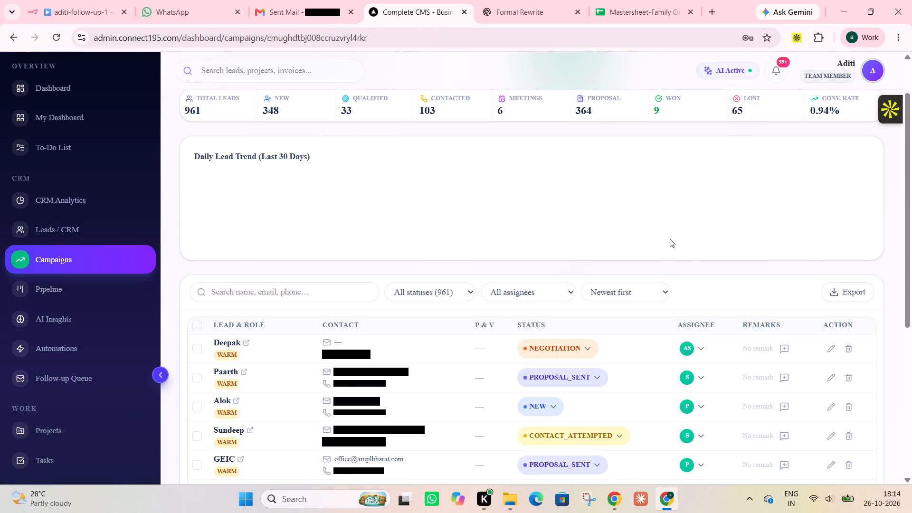
left_click(788, 63)
left_click(673, 141)
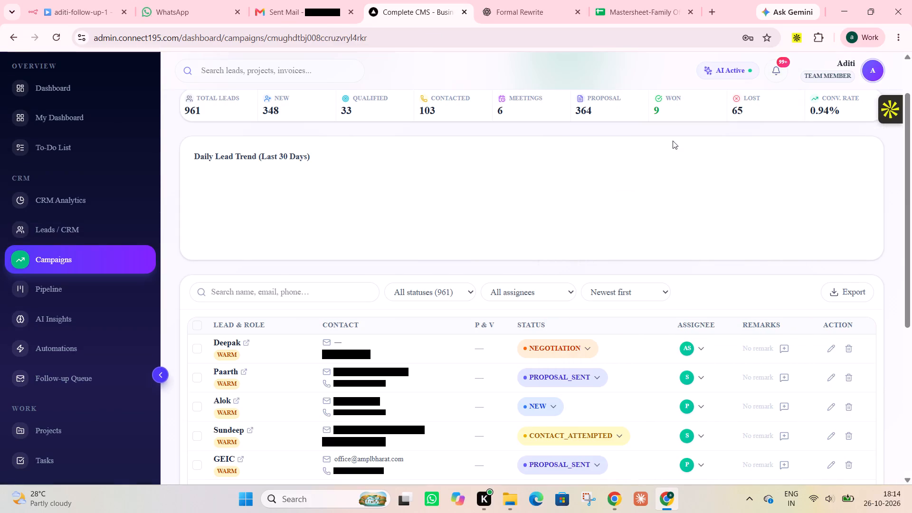
Filter the newly opened campaign's leads to those assigned to Aditi.
scroll(652, 254, "down", 4)
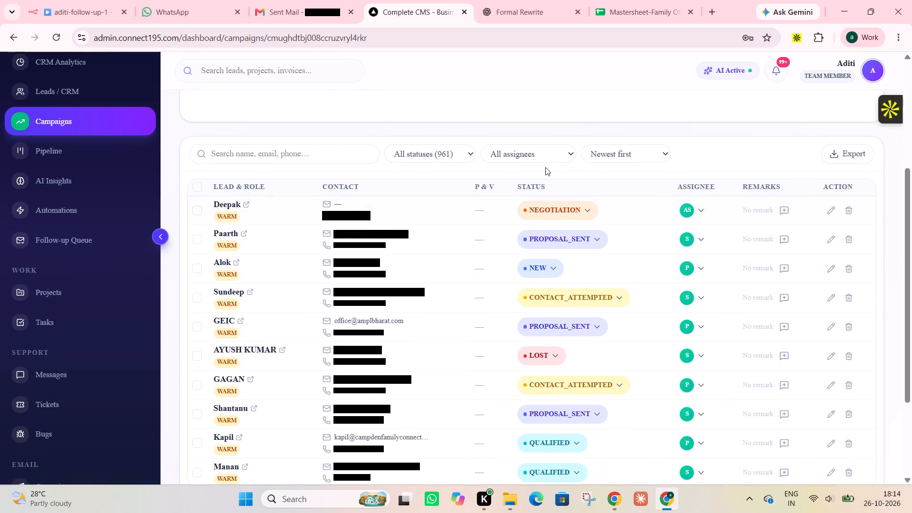
scroll(546, 167, "up", 7)
scroll(276, 275, "down", 4)
scroll(276, 275, "up", 2)
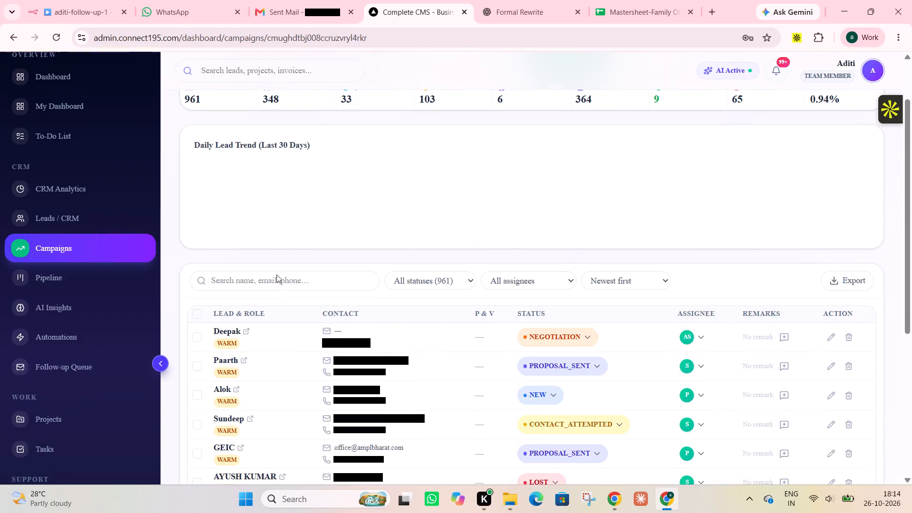
scroll(276, 275, "up", 1)
scroll(276, 275, "down", 5)
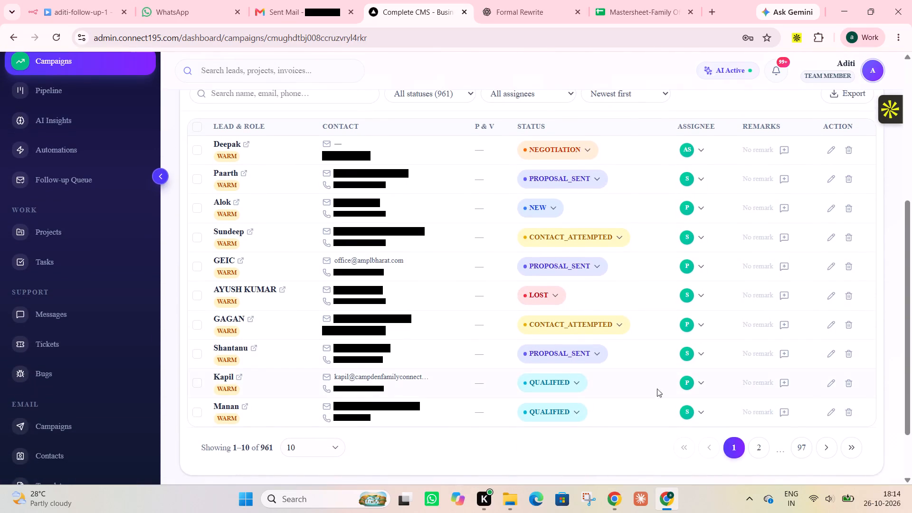
scroll(570, 347, "up", 3)
left_click(555, 244)
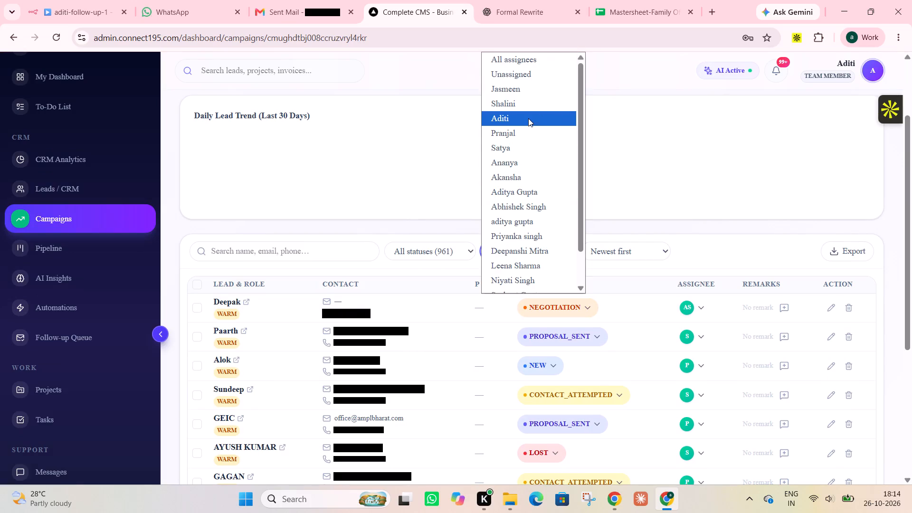
left_click(528, 118)
Sort the filtered campaign leads by Recently updated.
scroll(611, 153, "down", 4)
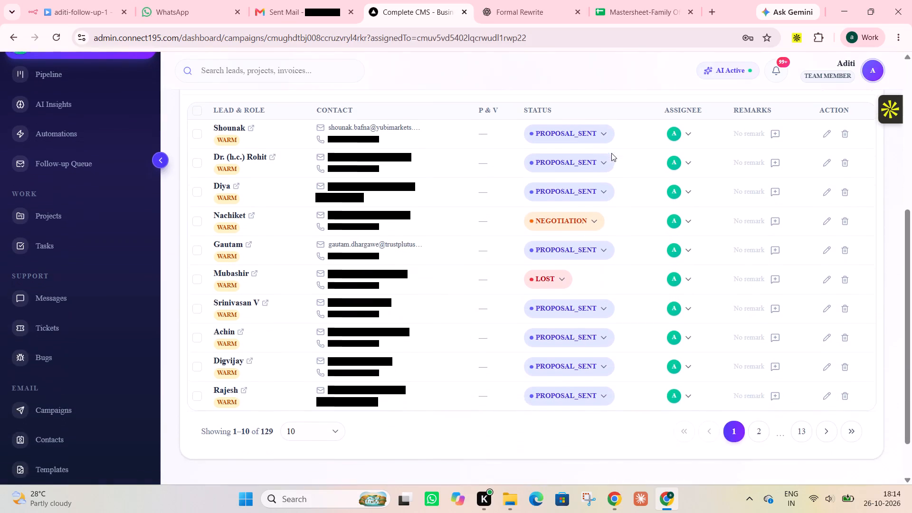
scroll(578, 136, "up", 1)
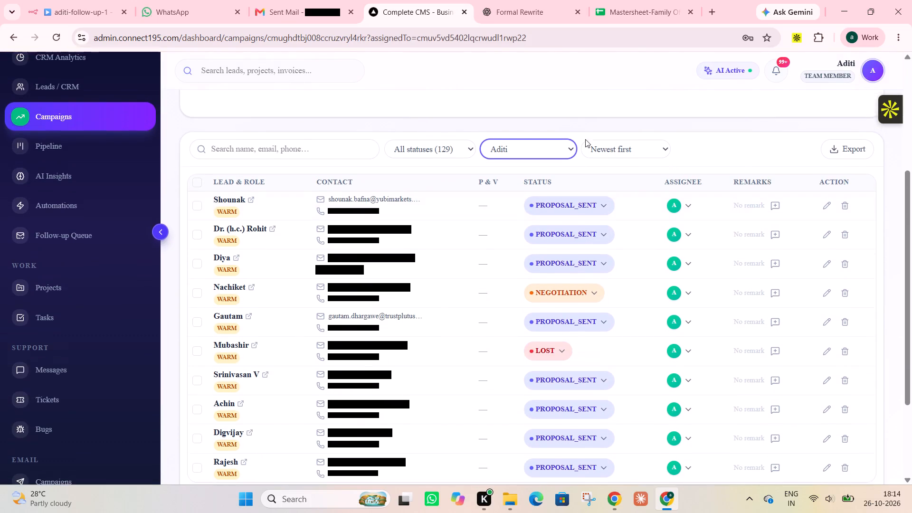
left_click(611, 150)
left_click(610, 221)
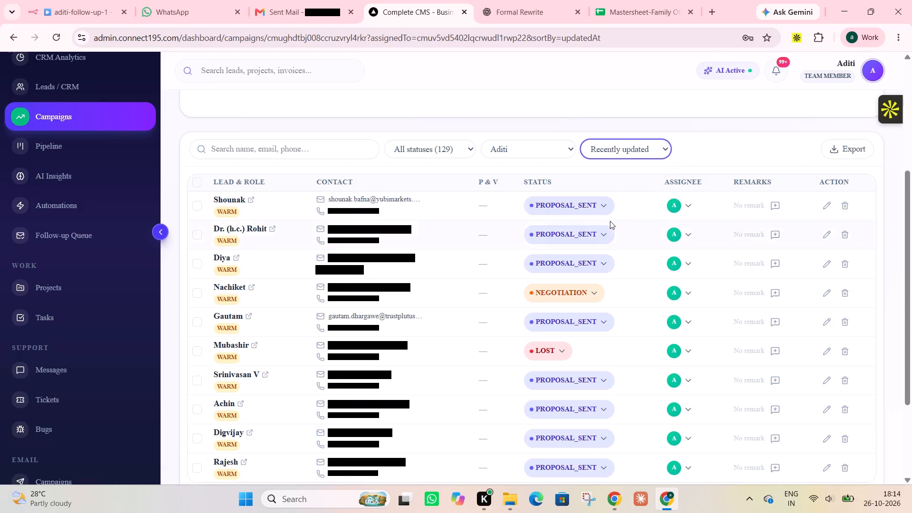
Review the filtered leads and their statuses on pages 1 and 2 of the list.
scroll(610, 221, "down", 1)
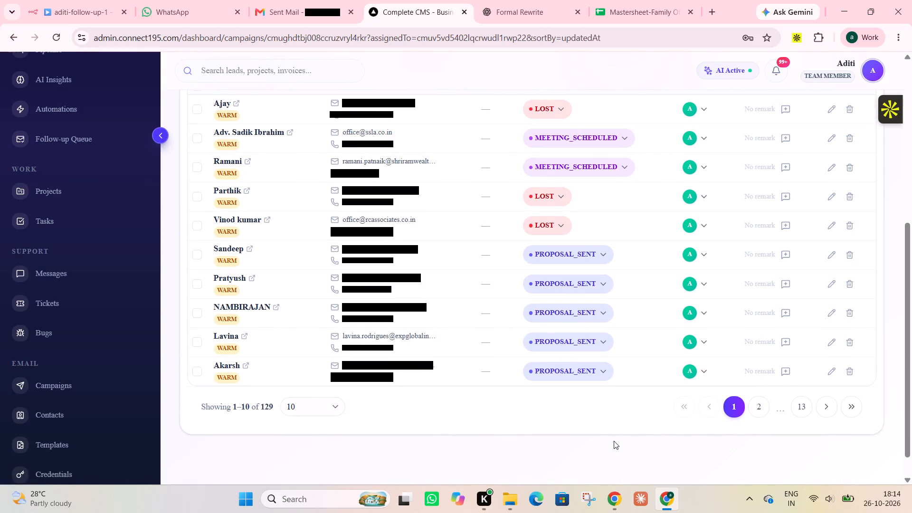
scroll(614, 441, "up", 1)
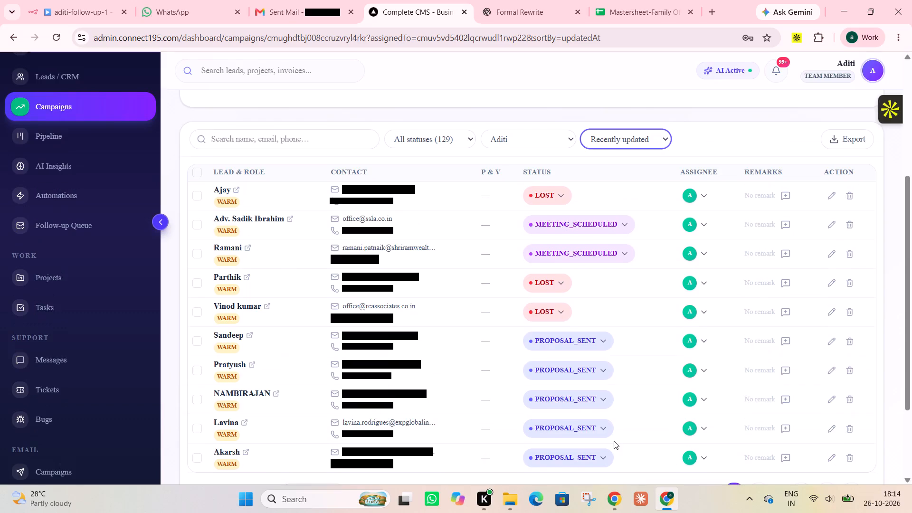
scroll(614, 441, "up", 1)
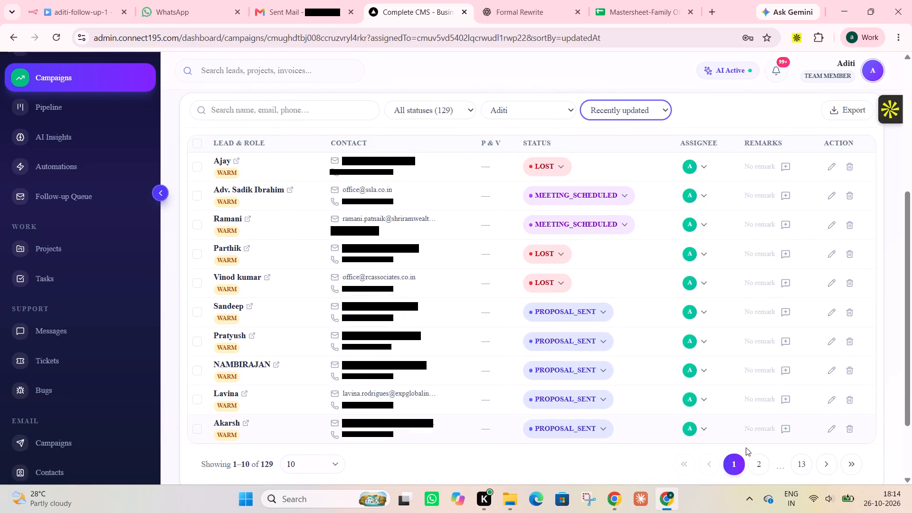
left_click(763, 465)
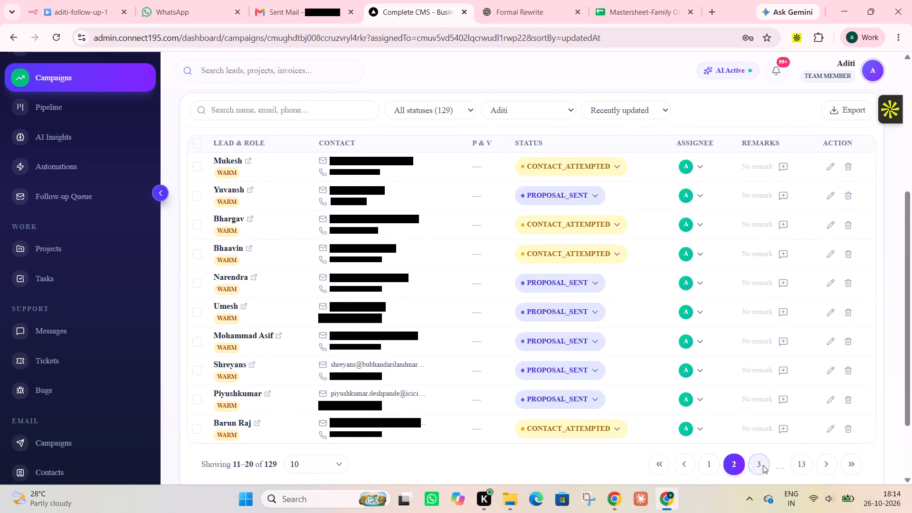
scroll(763, 465, "down", 1)
scroll(763, 465, "left", 1)
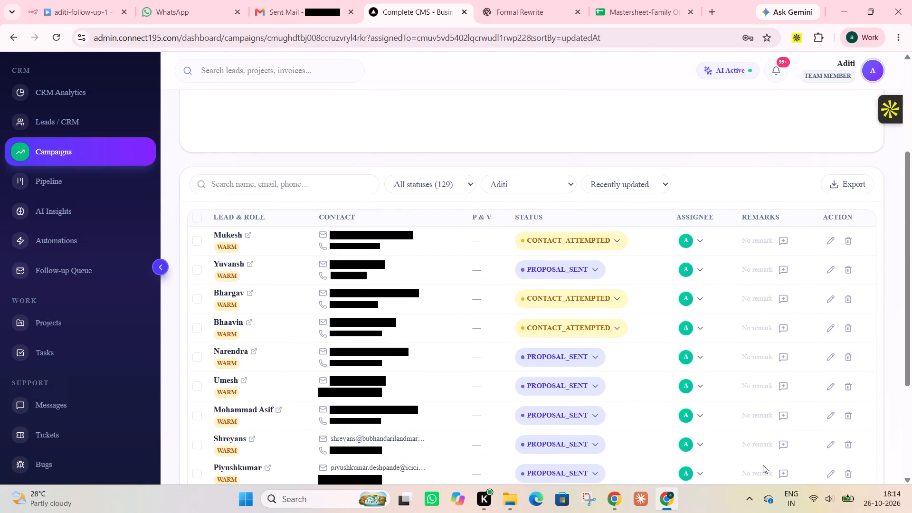
scroll(763, 465, "left", 1)
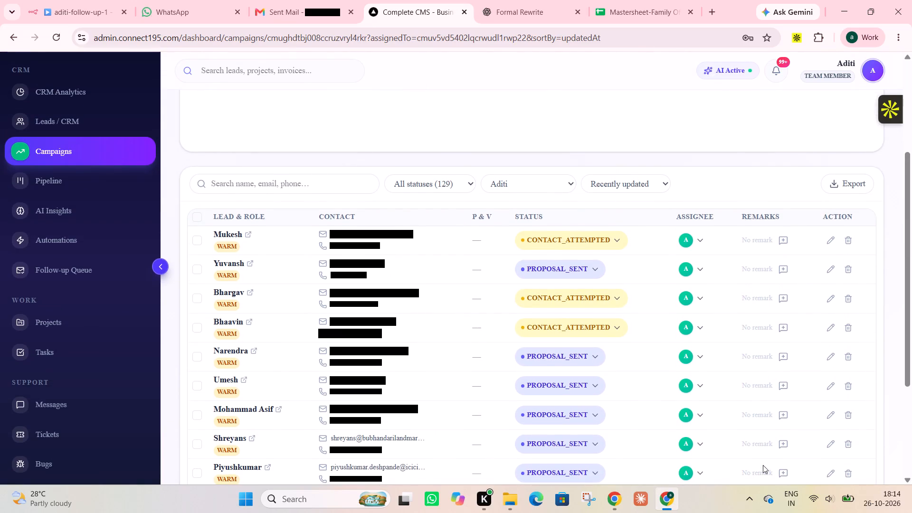
scroll(763, 465, "left", 1)
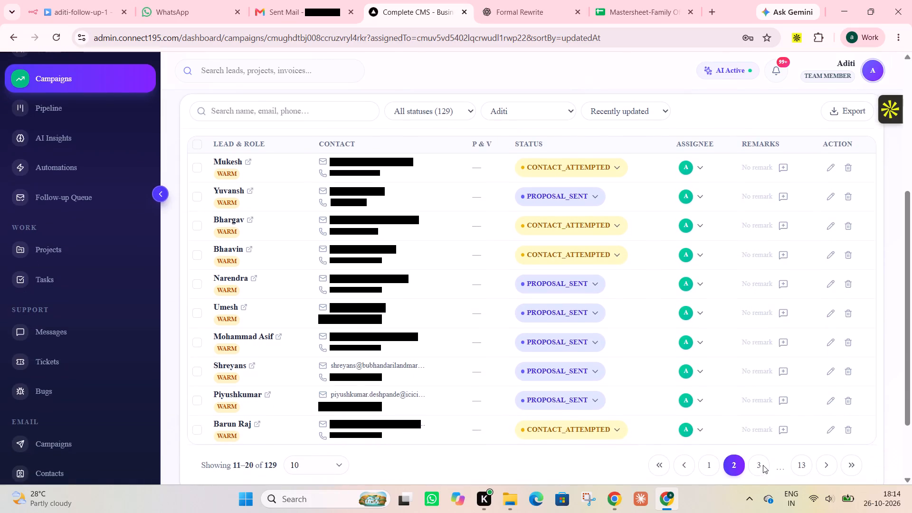
scroll(763, 465, "left", 1)
Open page 3 of the Aditi-filtered leads to check their statuses.
left_click(757, 467)
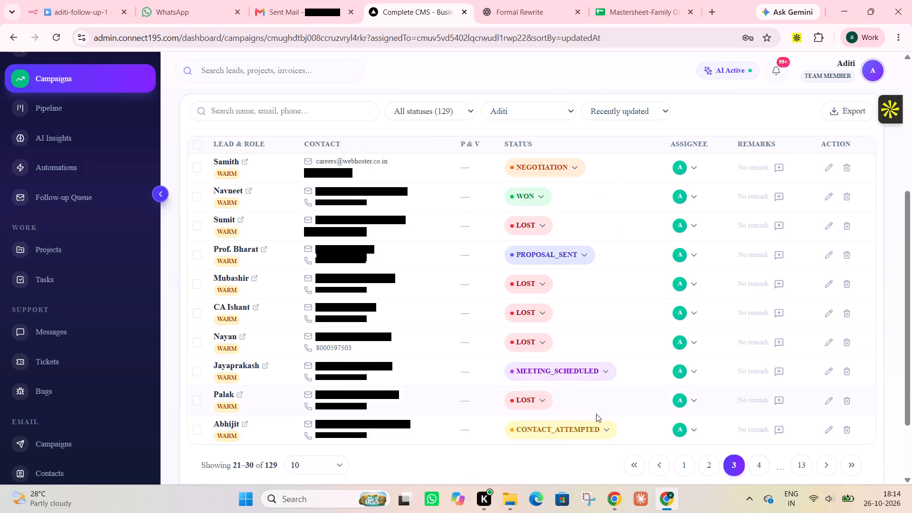
Search the campaign's leads for 9100, widening the assignee filter to All assignees.
scroll(596, 414, "up", 2)
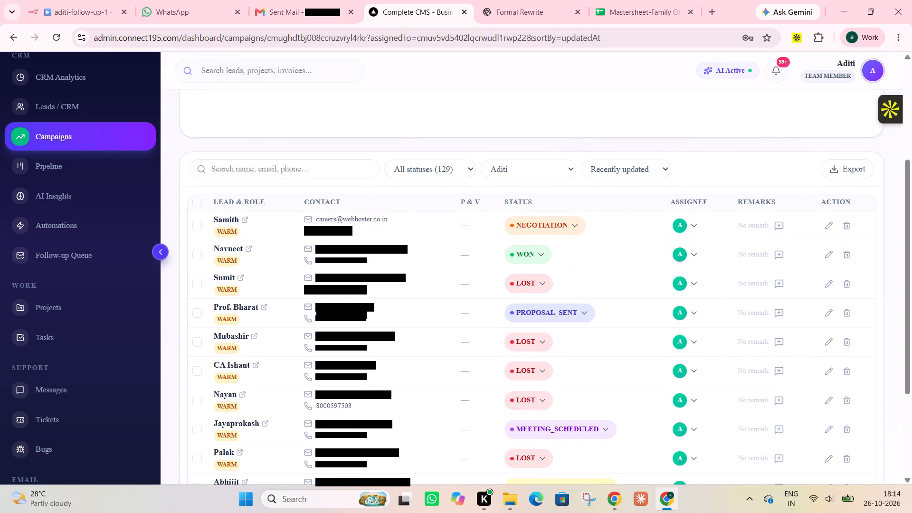
left_click(347, 169)
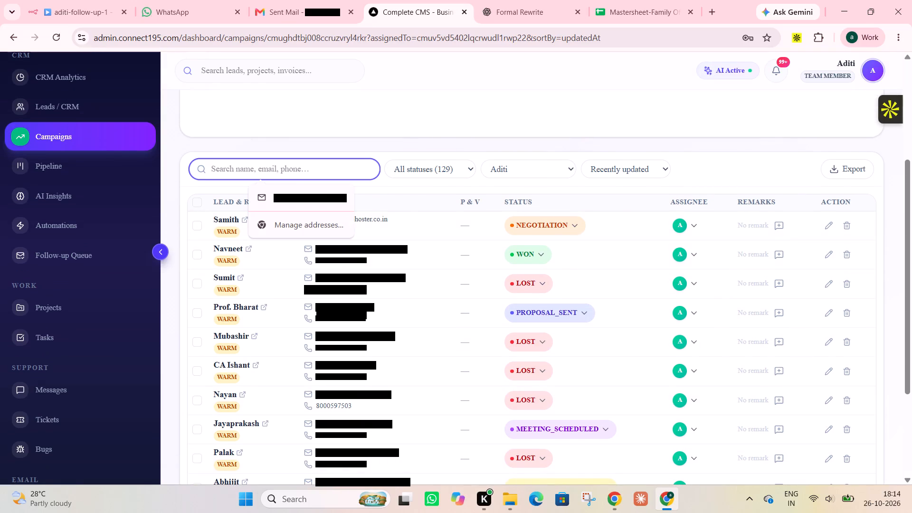
key("9")
key("1")
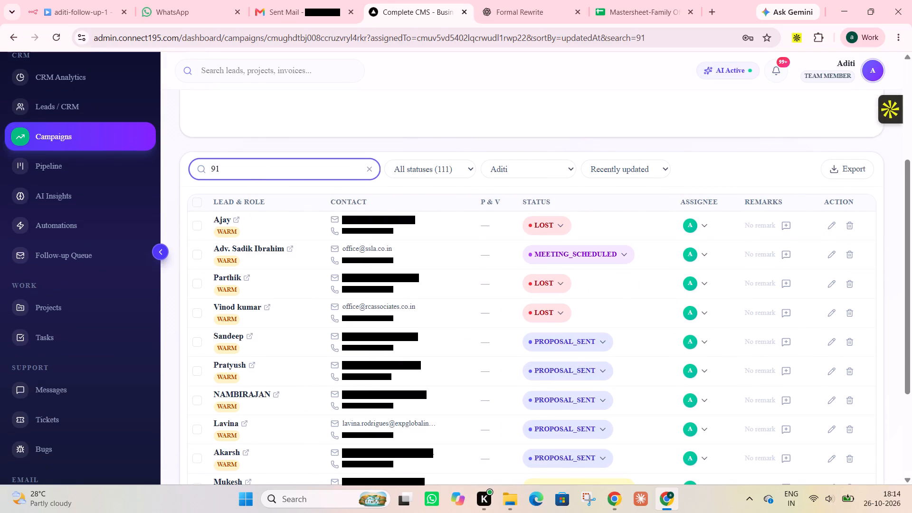
type("00")
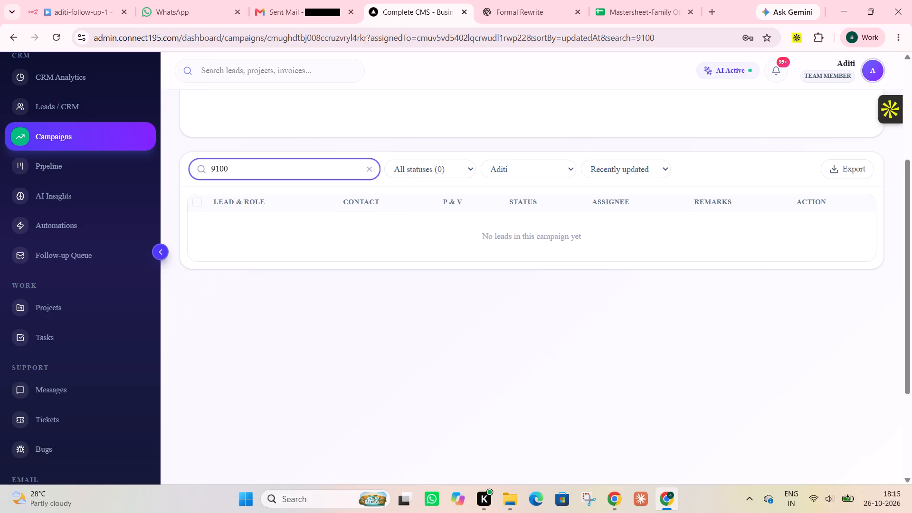
left_click(506, 163)
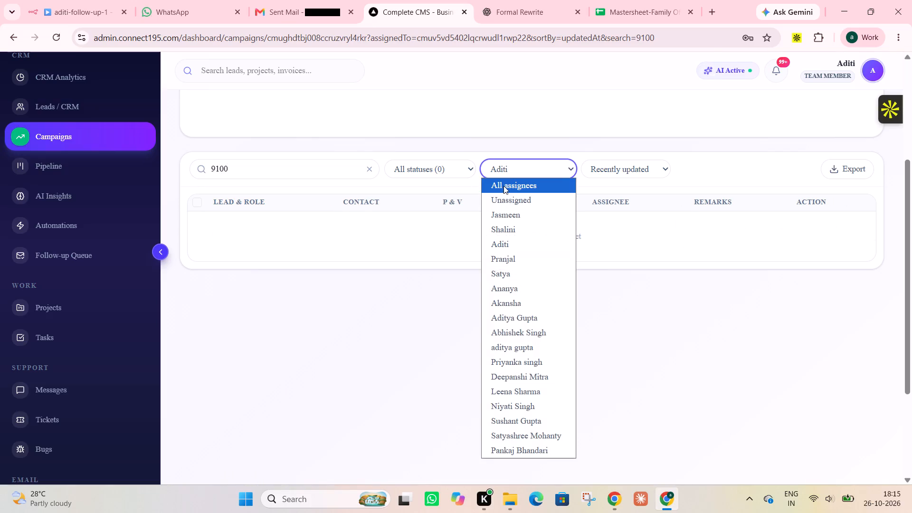
left_click(503, 186)
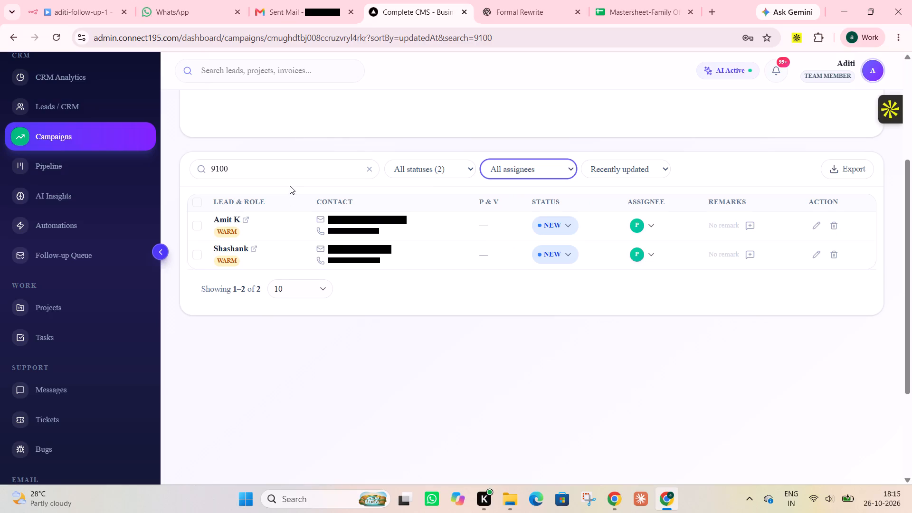
Return to the campaigns list and open the Linkedin-family-office-leads-v2 campaign.
scroll(325, 301, "up", 3)
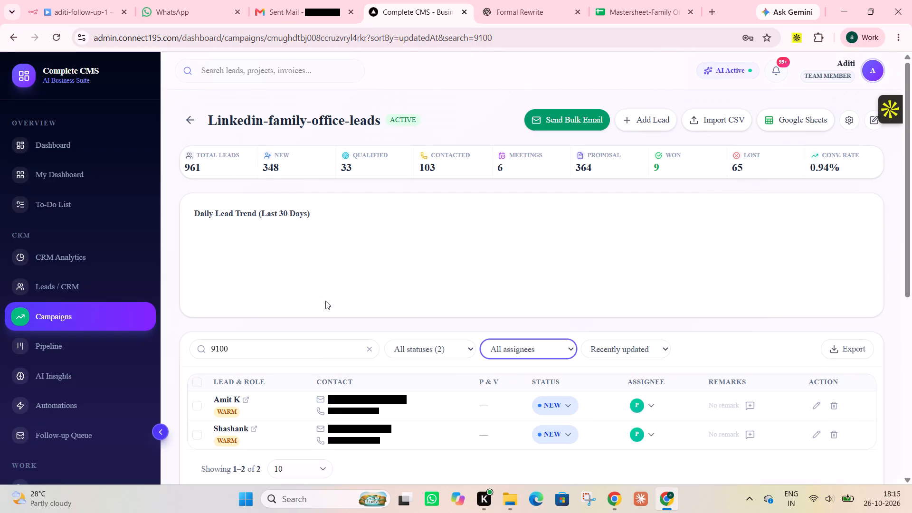
scroll(325, 301, "up", 2)
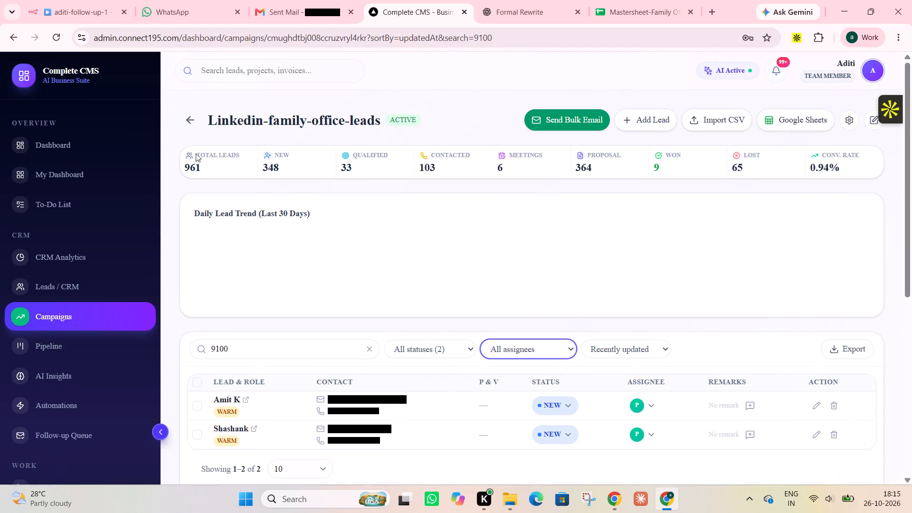
left_click(191, 118)
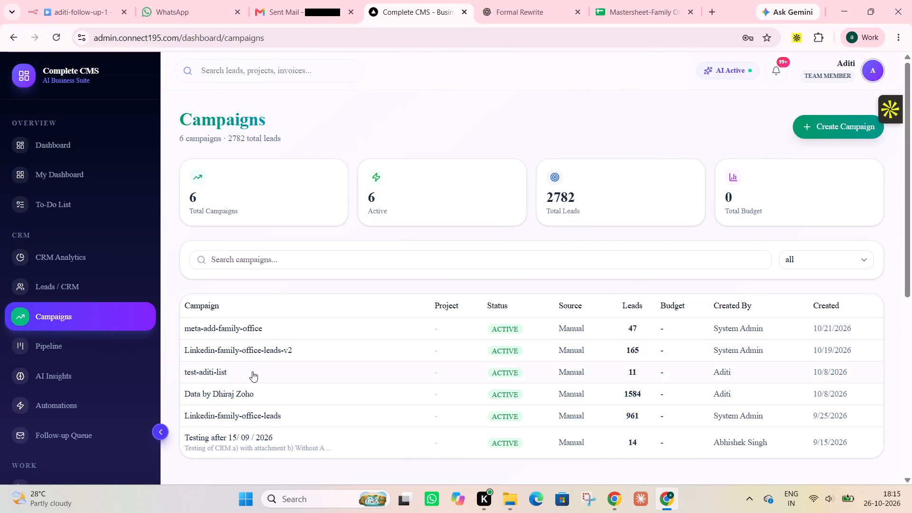
left_click(257, 358)
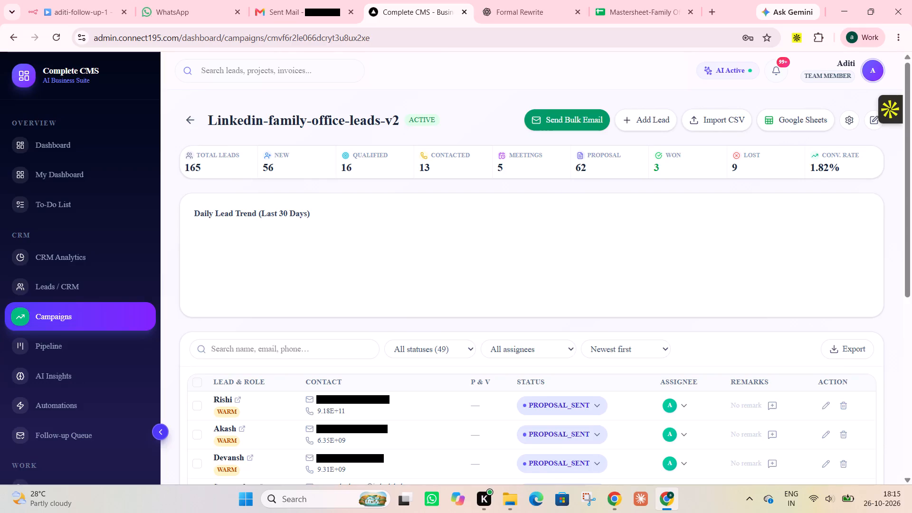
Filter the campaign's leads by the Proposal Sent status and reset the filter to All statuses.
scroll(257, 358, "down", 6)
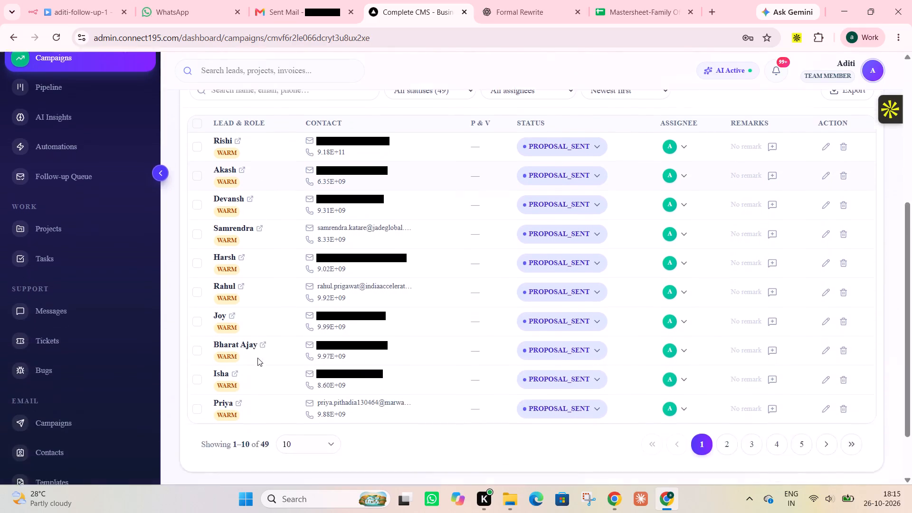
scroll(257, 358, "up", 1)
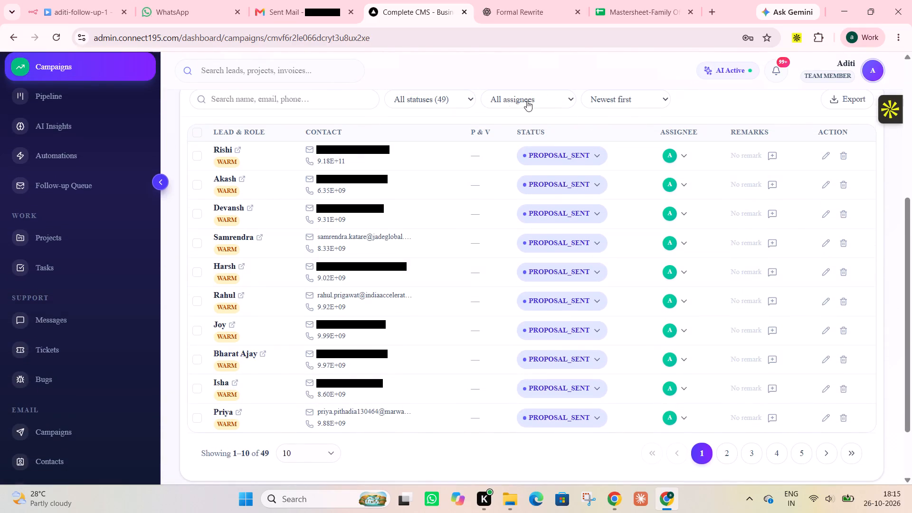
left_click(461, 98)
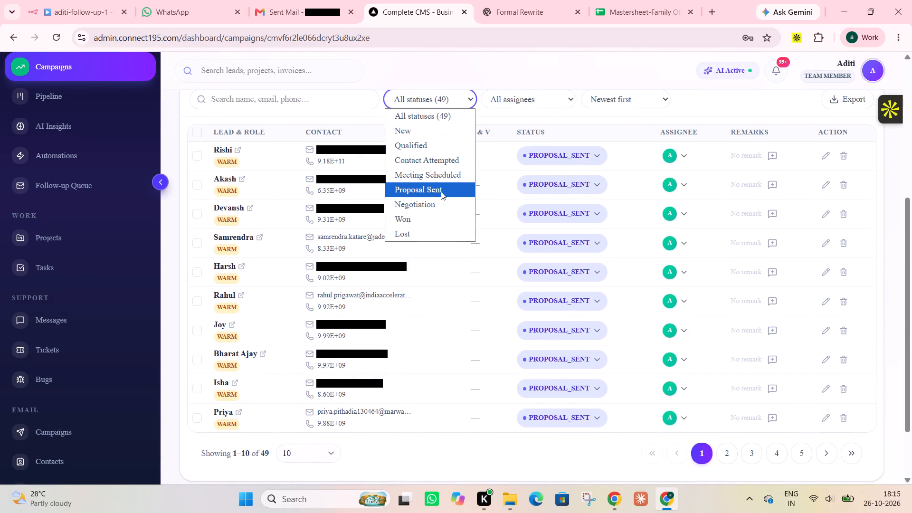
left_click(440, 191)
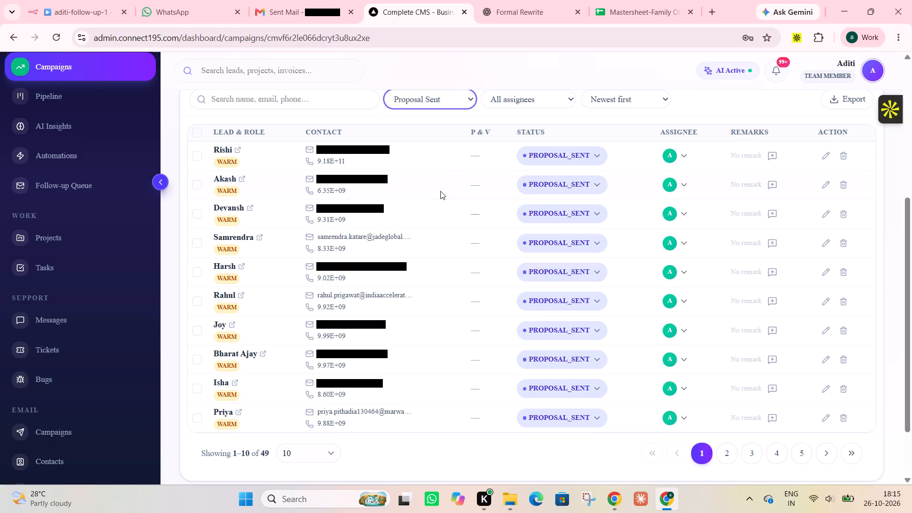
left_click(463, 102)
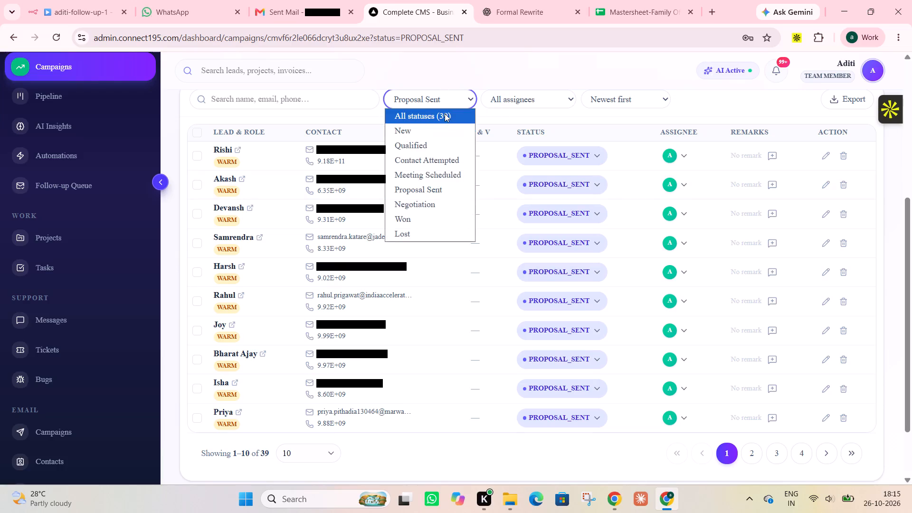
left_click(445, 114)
Sort the Linkedin-family-office-leads-v2 leads by Recently updated.
left_click(621, 103)
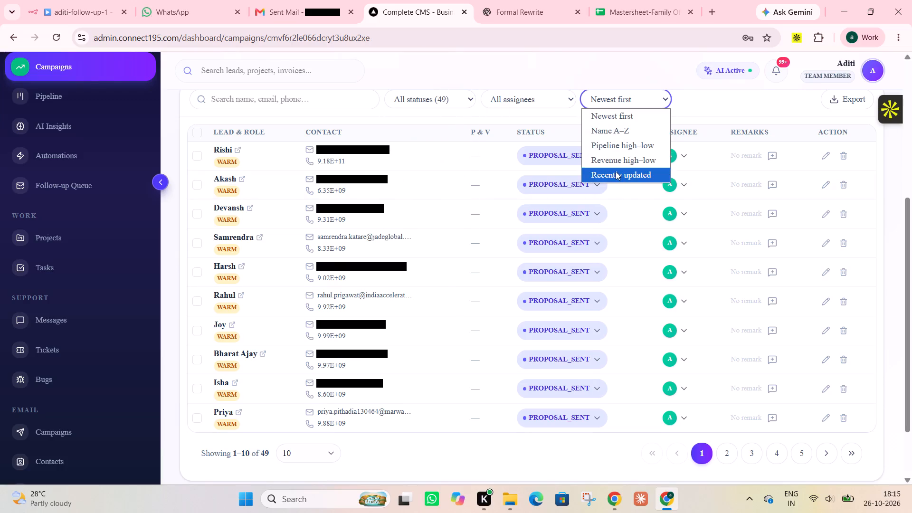
left_click(616, 171)
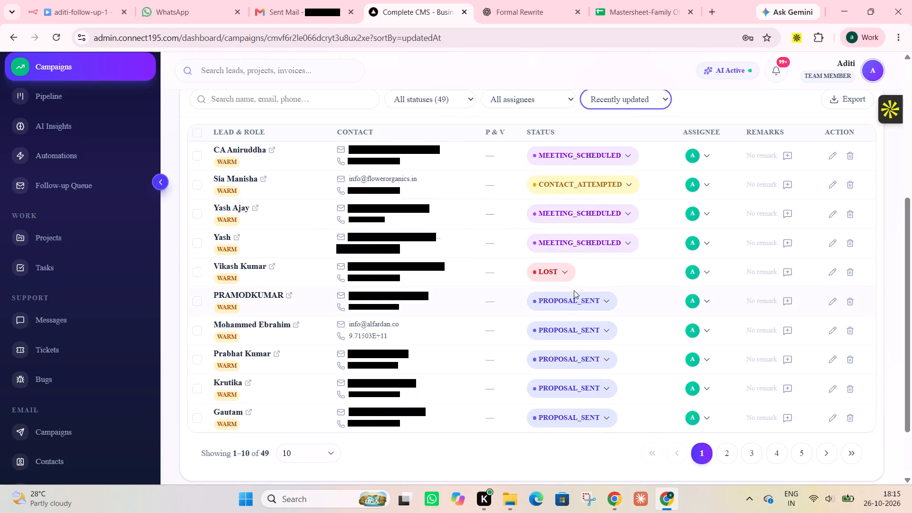
Examine the recently updated leads and their statuses on pages 1 to 3 of the list.
scroll(574, 290, "down", 1)
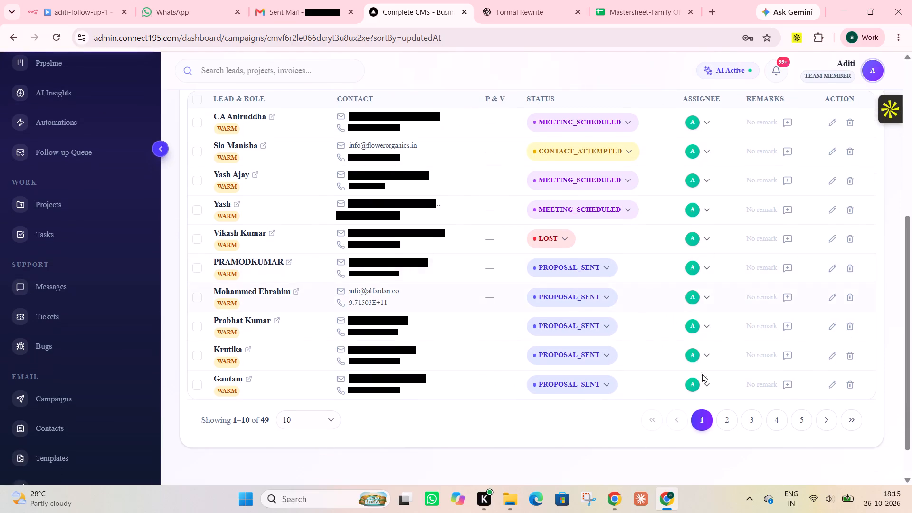
left_click(730, 419)
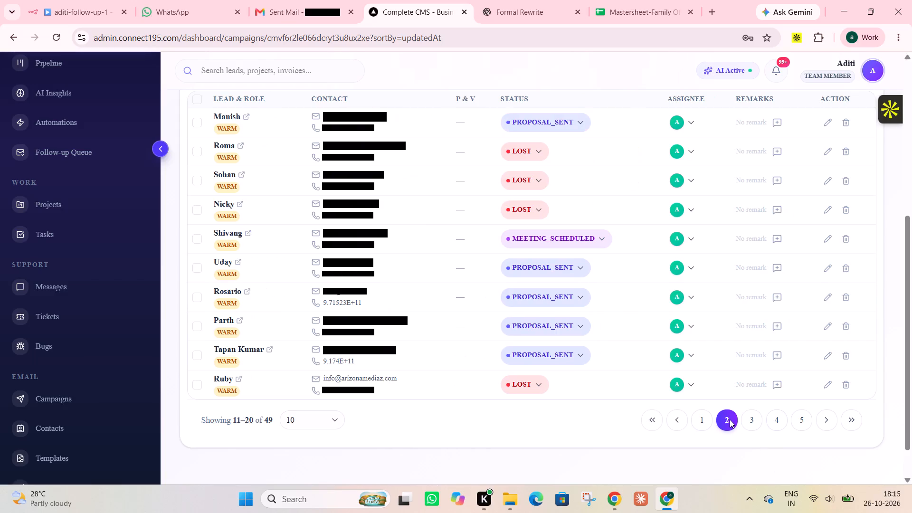
scroll(730, 419, "up", 2)
scroll(730, 419, "down", 1)
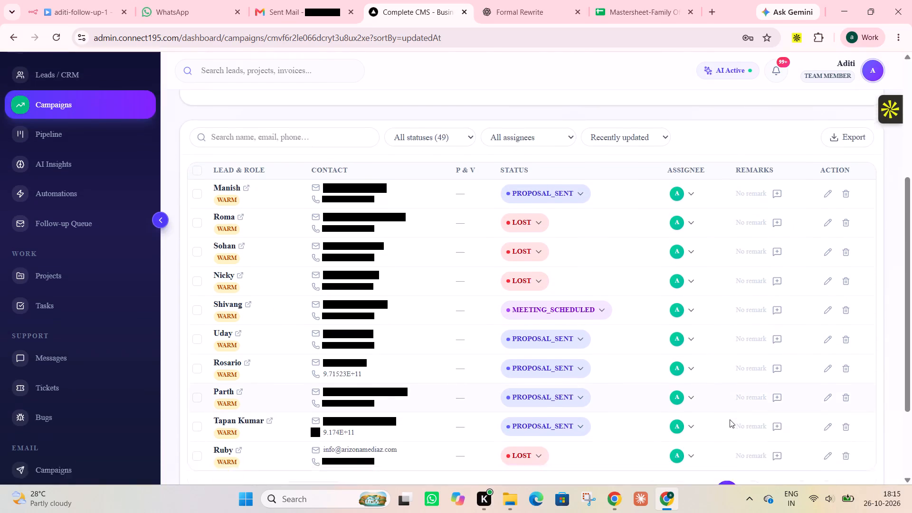
scroll(730, 419, "down", 1)
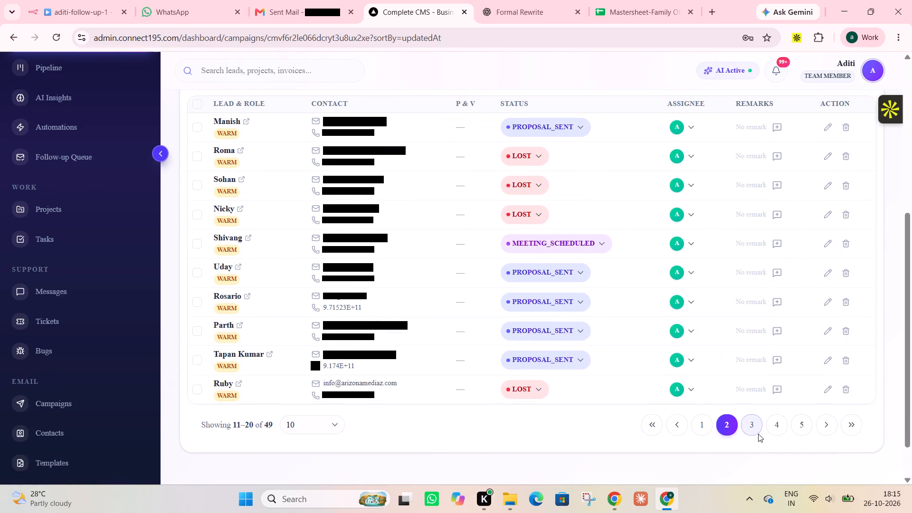
left_click(753, 428)
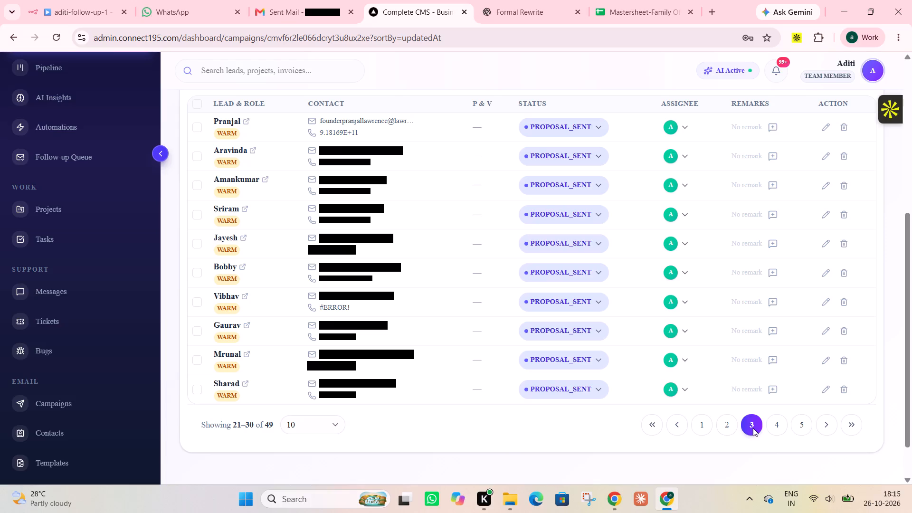
left_click(731, 427)
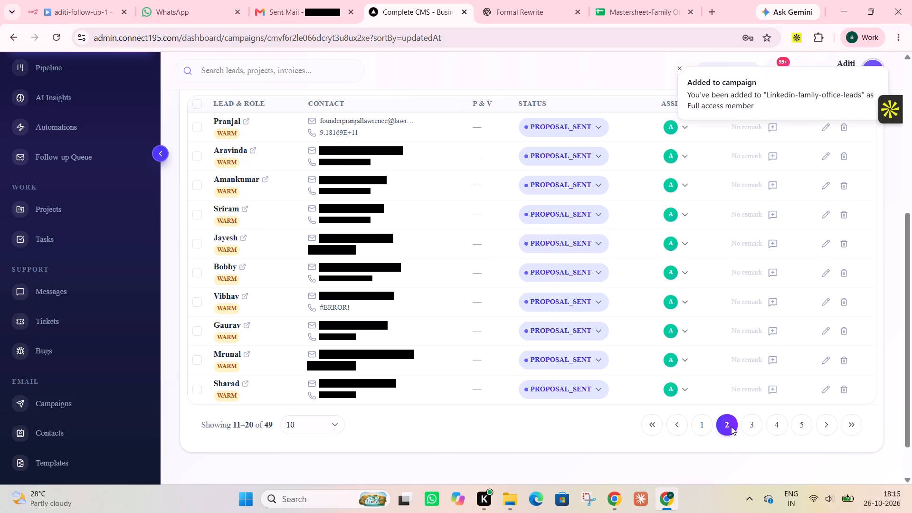
left_click(753, 428)
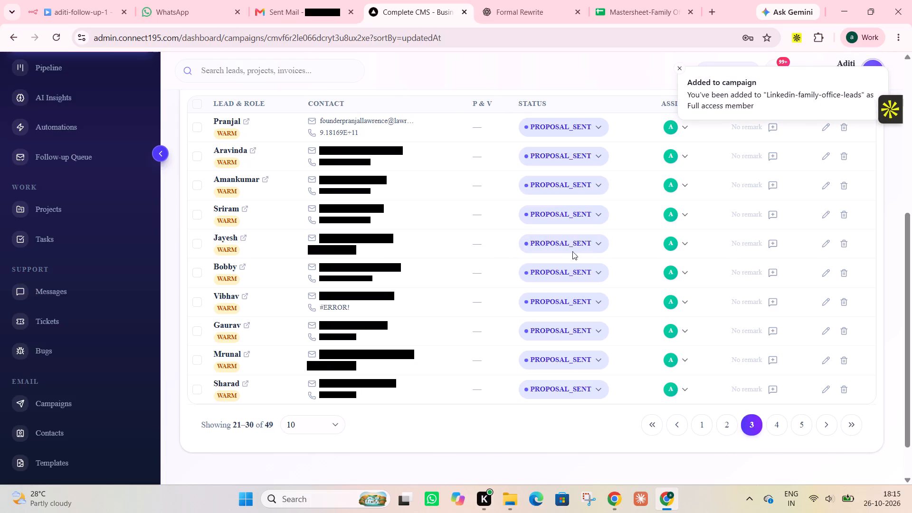
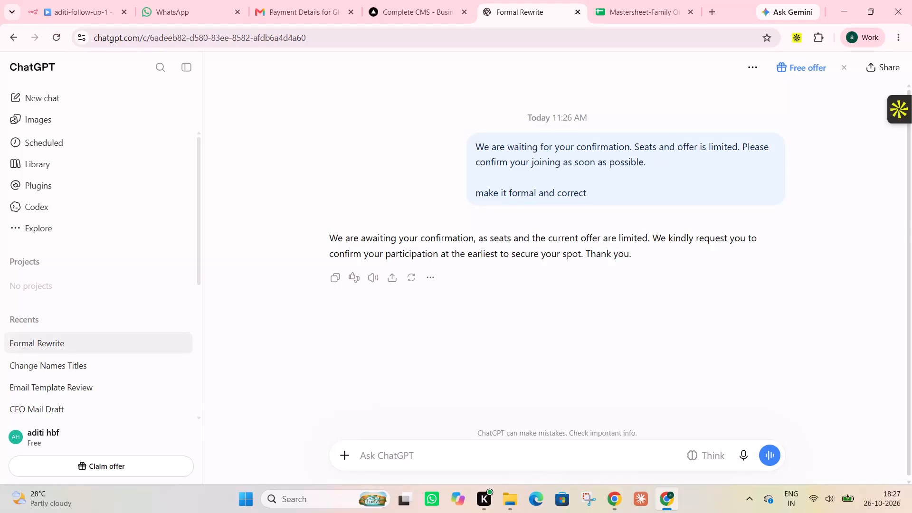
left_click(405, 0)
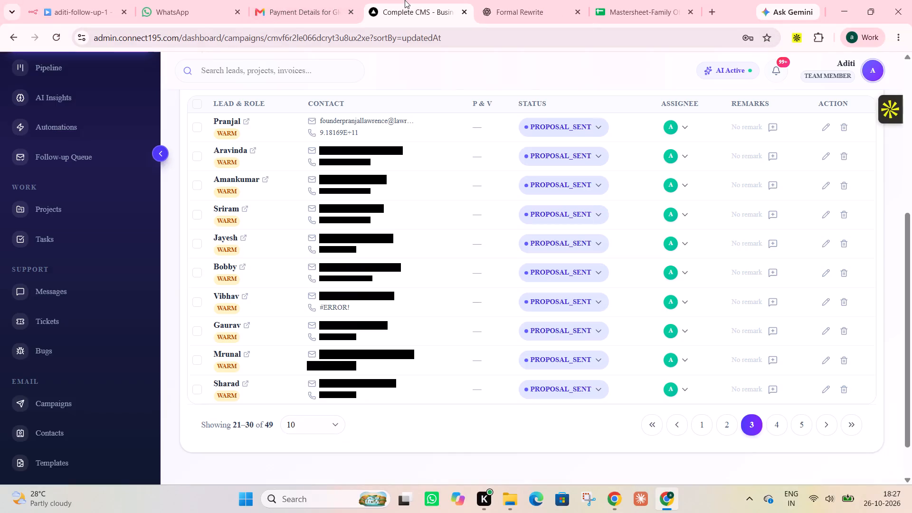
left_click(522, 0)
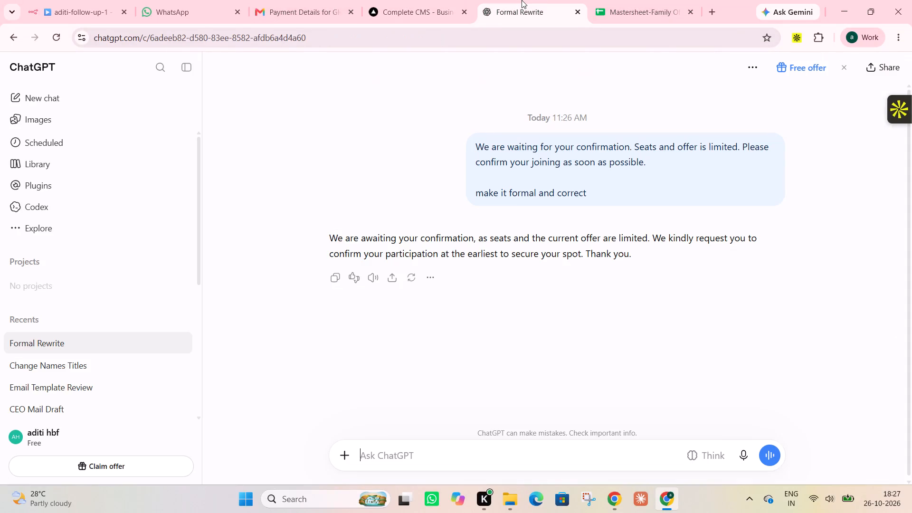